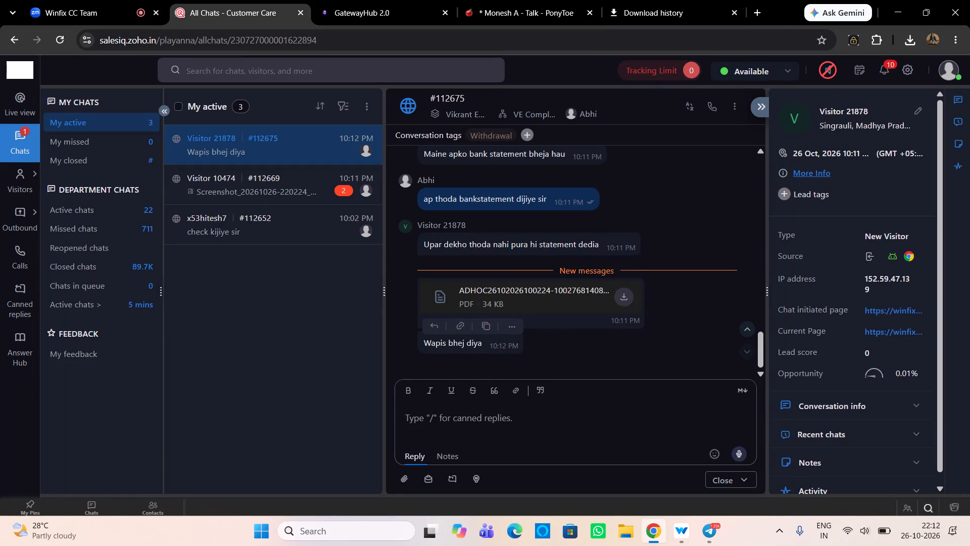
left_click(335, 187)
scroll(515, 286, "down", 10)
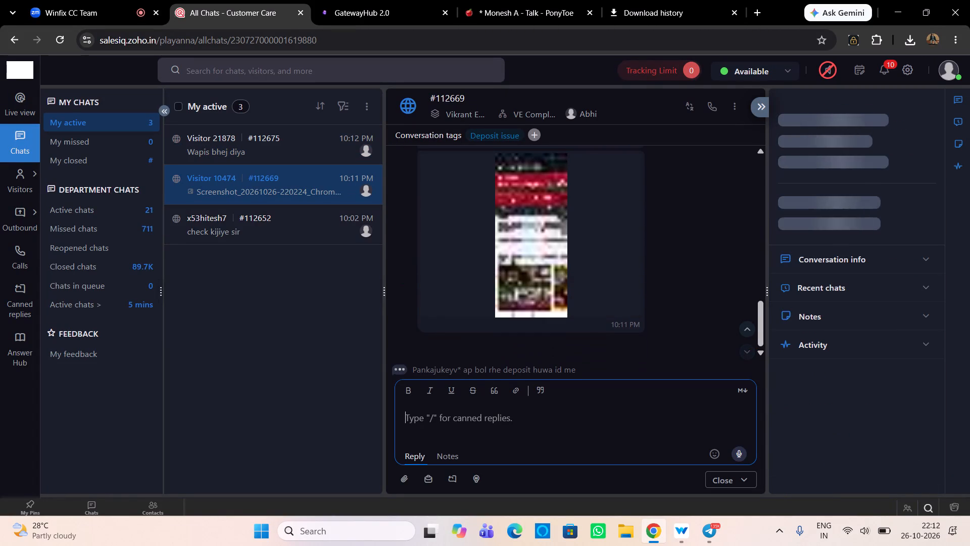
left_click(527, 420)
scroll(521, 228, "up", 4)
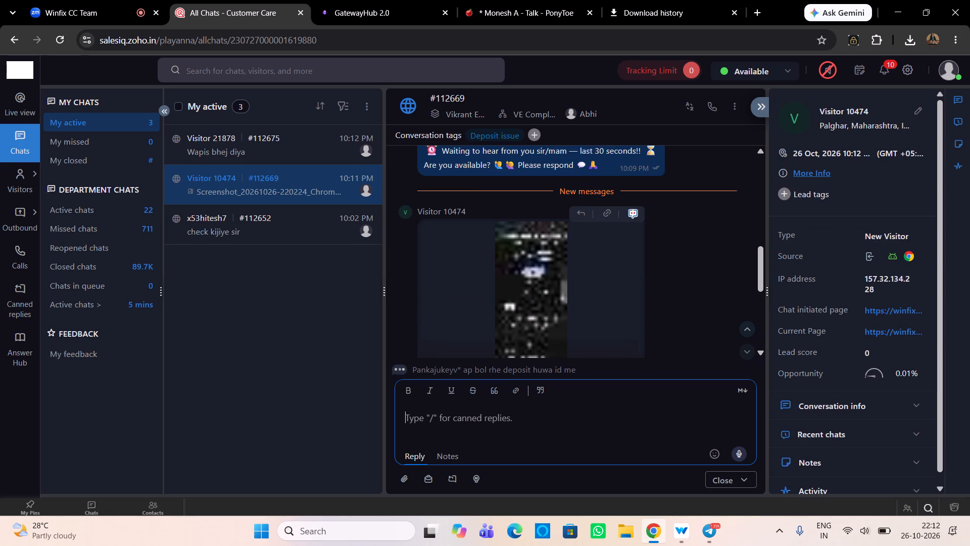
scroll(522, 231, "up", 2)
scroll(522, 232, "down", 5)
left_click(496, 440)
scroll(496, 433, "down", 5)
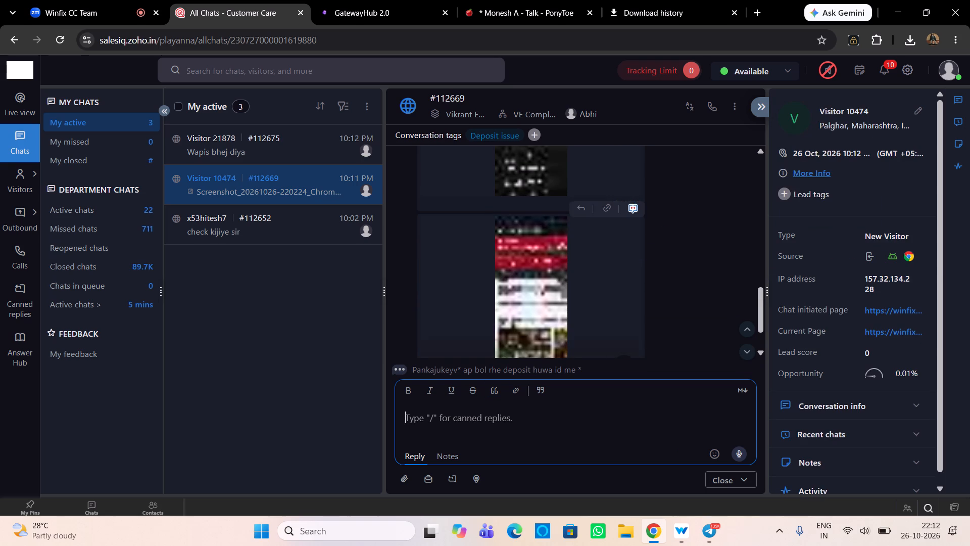
scroll(511, 326, "down", 9)
type("id name sir")
key("Return")
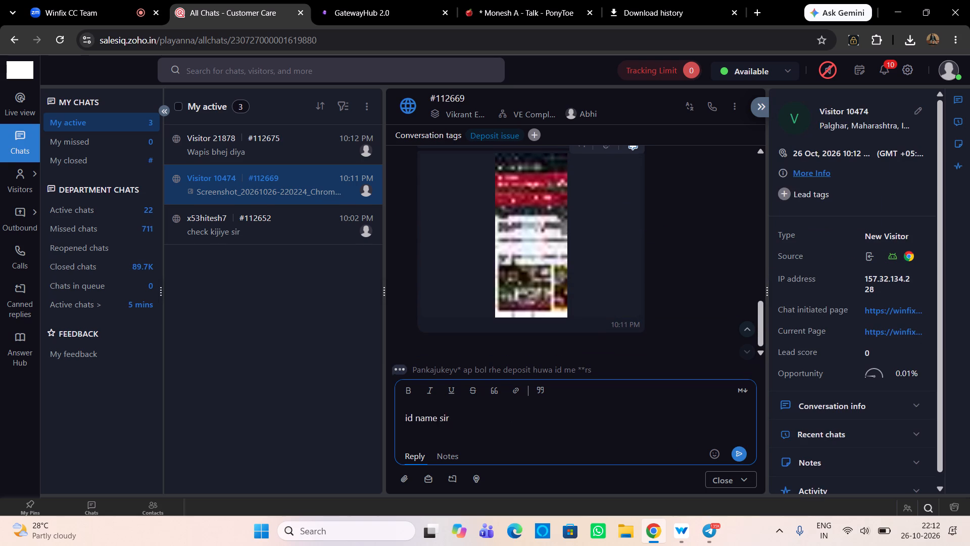
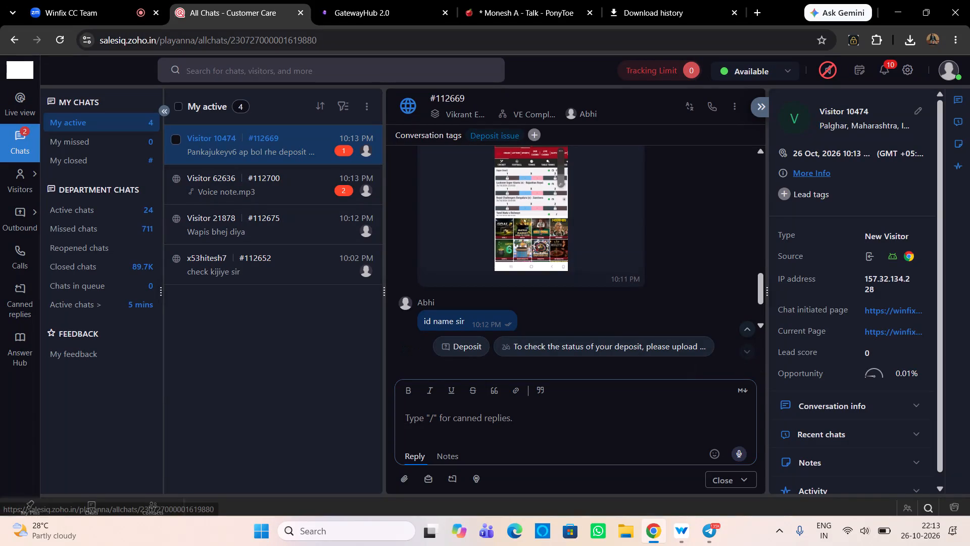
left_click(304, 148)
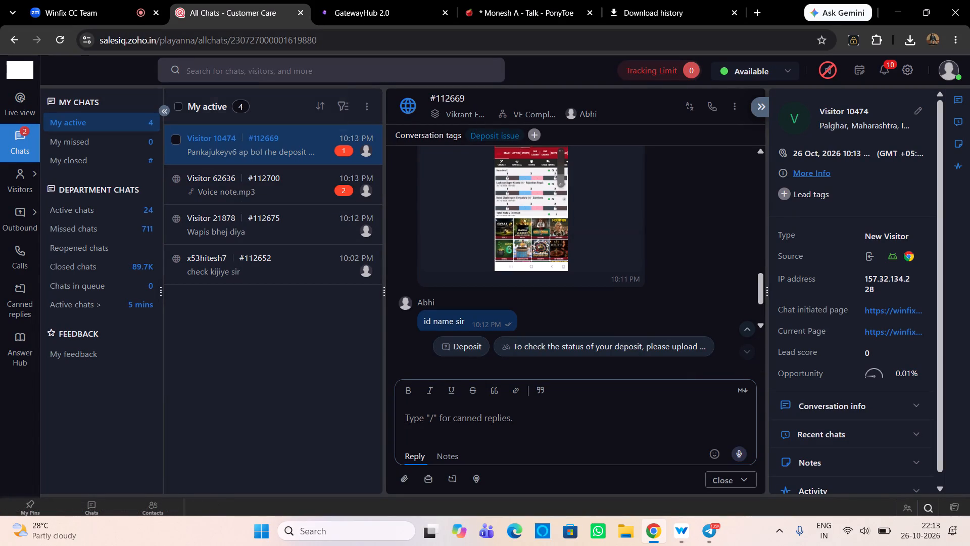
left_click(295, 183)
scroll(508, 204, "down", 5)
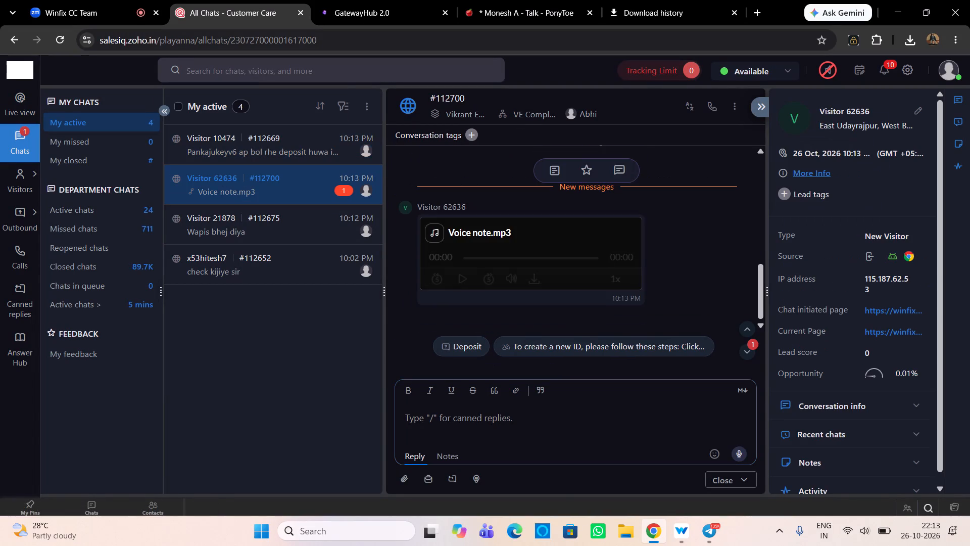
scroll(509, 213, "up", 2)
scroll(509, 219, "down", 4)
left_click(518, 431)
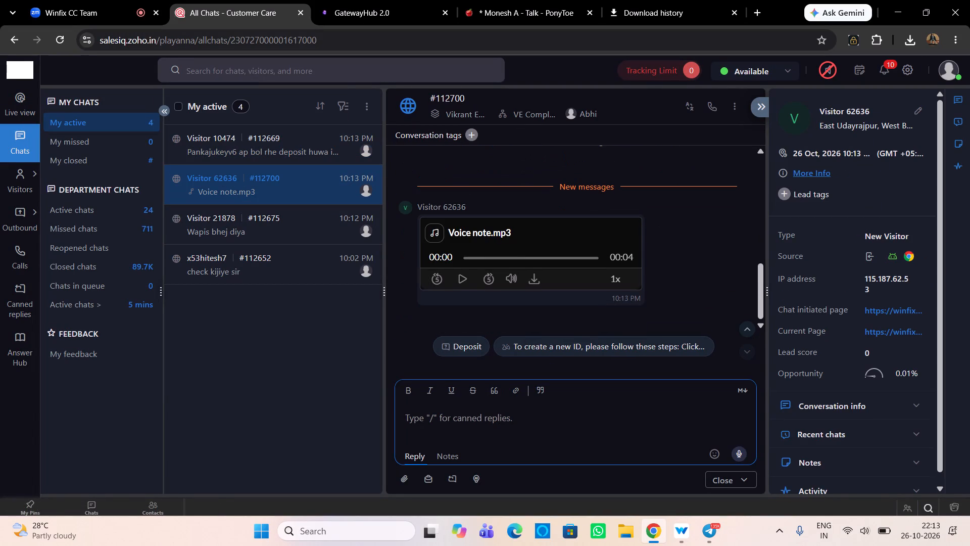
key("slash")
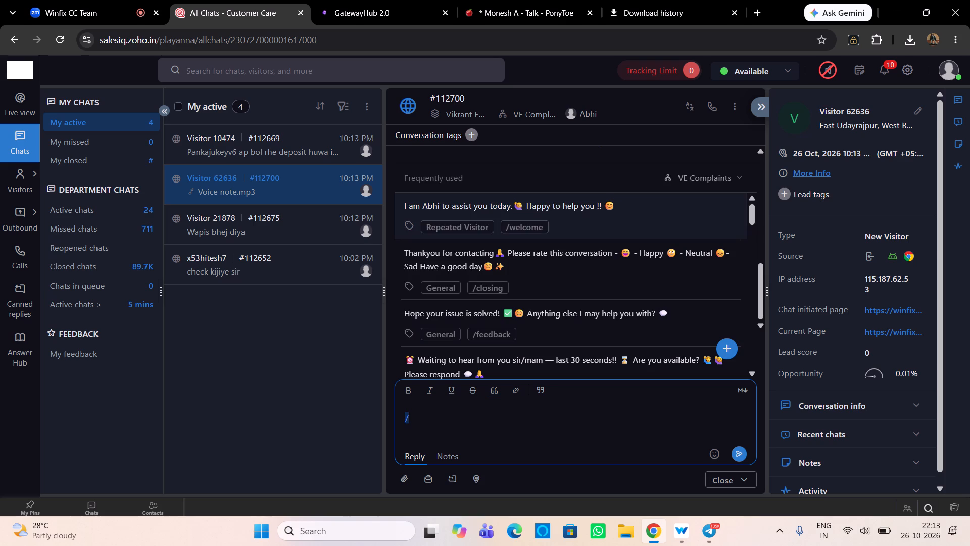
left_click(457, 201)
left_click(733, 449)
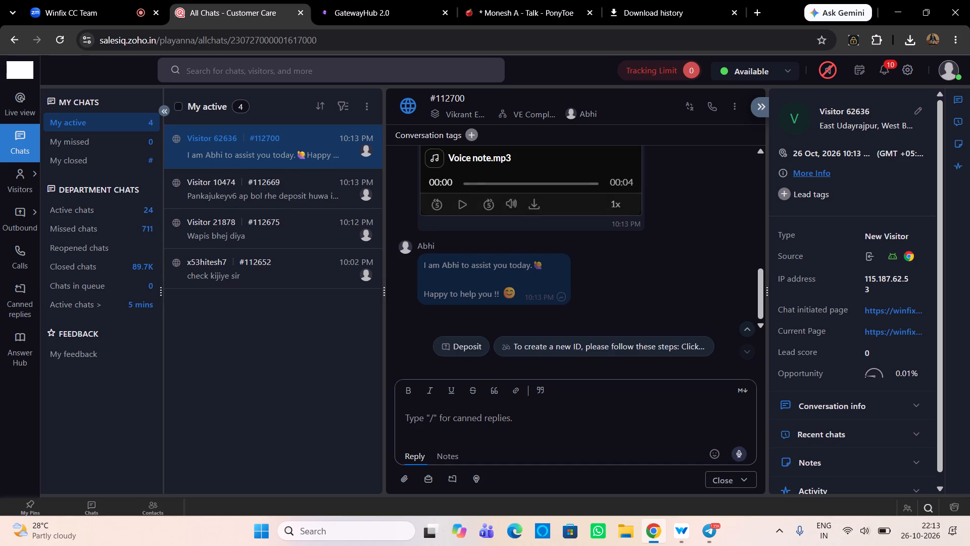
Review the earlier messages in chat #112700 and save the conversation tag "New ID" on it.
scroll(532, 303, "up", 3)
scroll(508, 239, "down", 3)
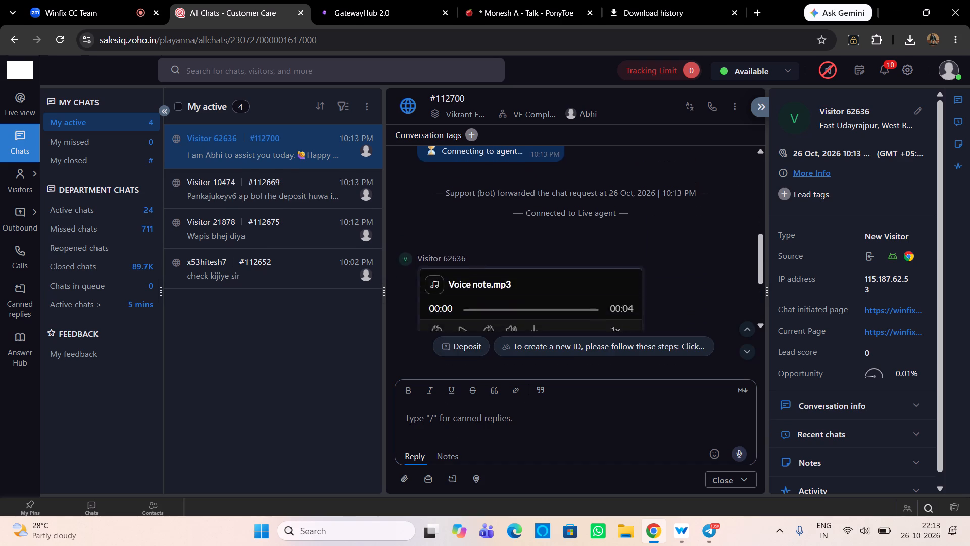
scroll(508, 239, "down", 1)
scroll(508, 239, "up", 5)
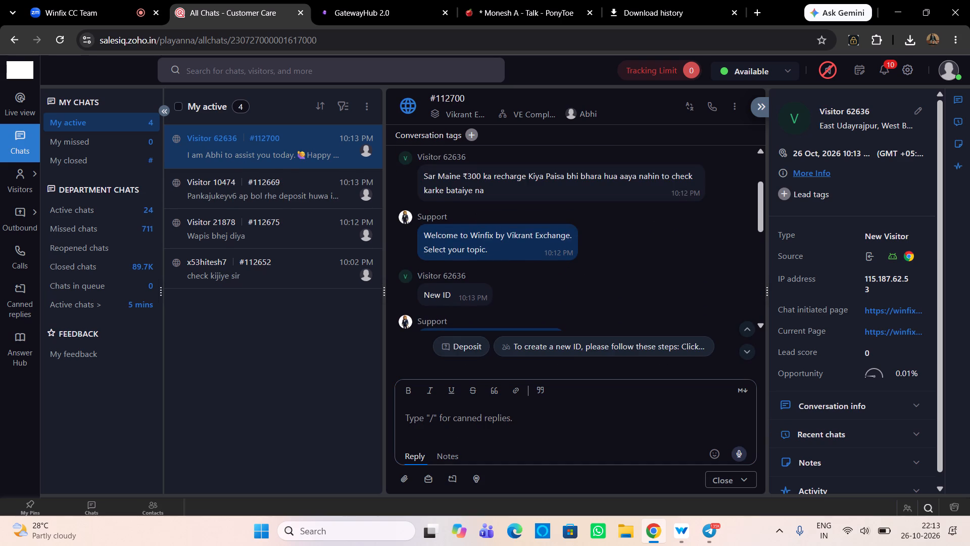
left_click(471, 138)
type("new")
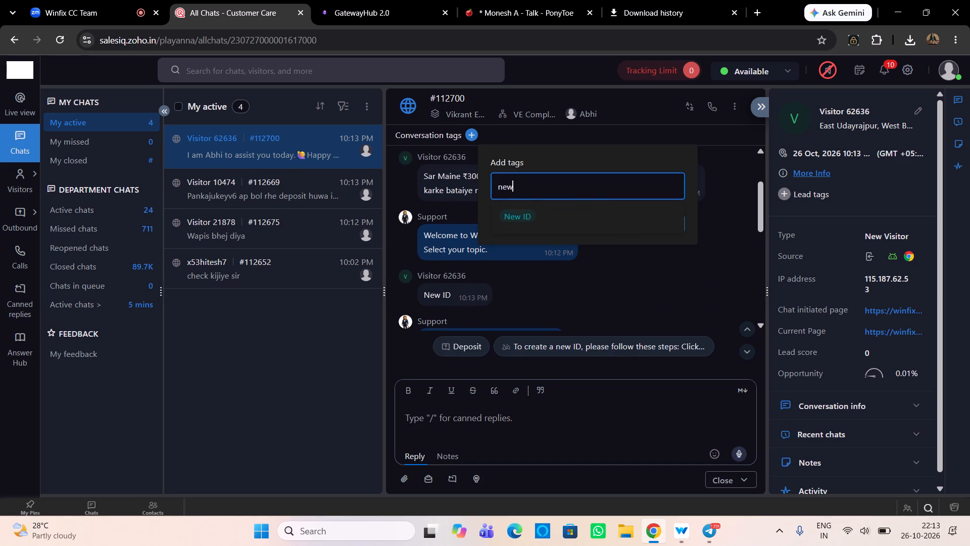
key("space")
left_click(520, 215)
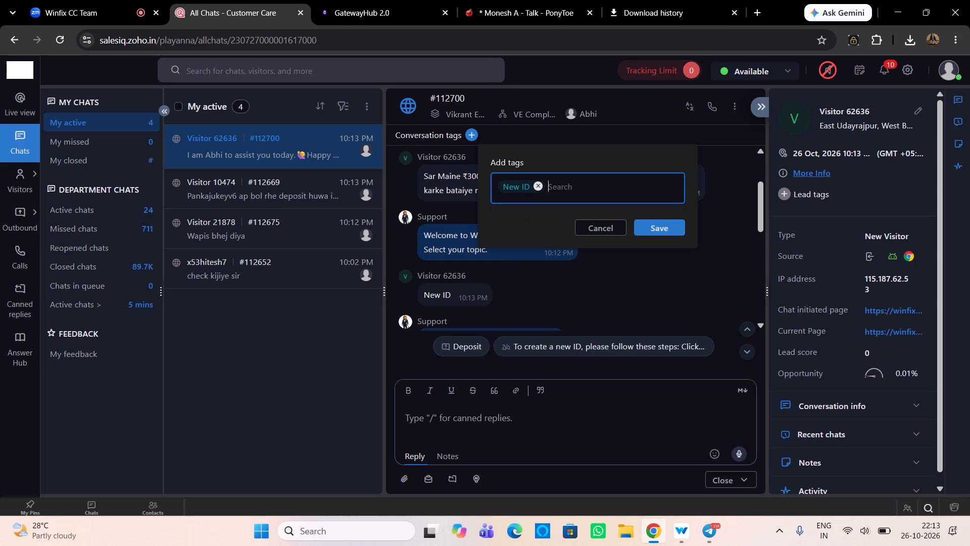
left_click(650, 234)
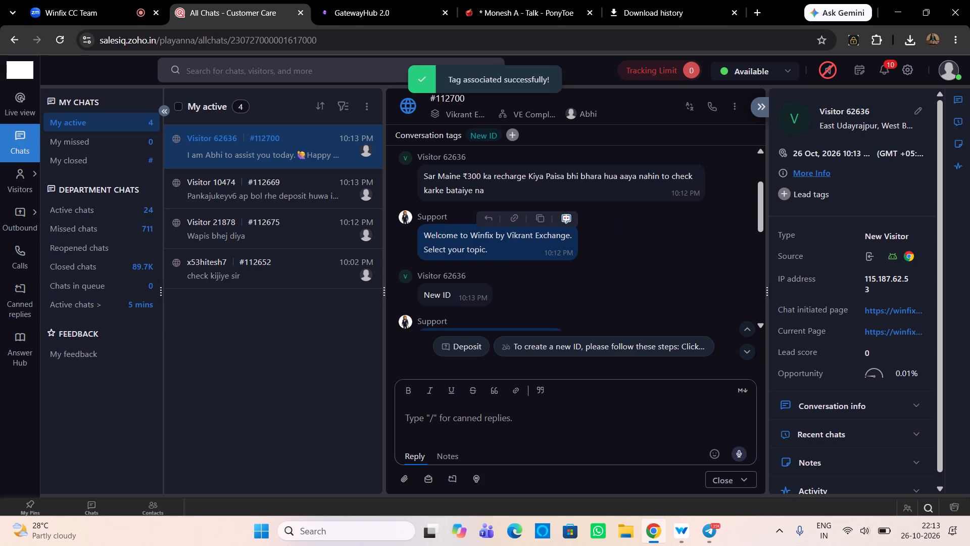
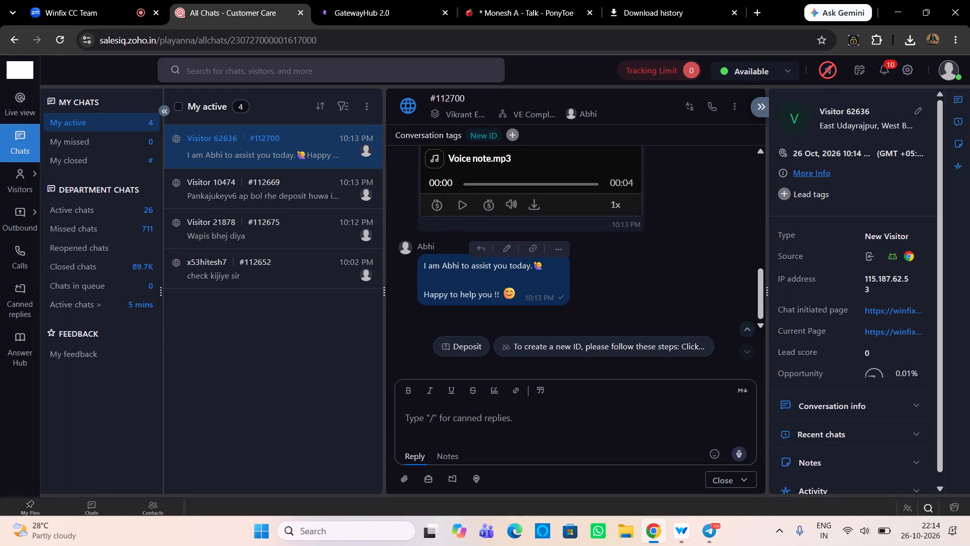
scroll(540, 288, "up", 4)
left_click(211, 192)
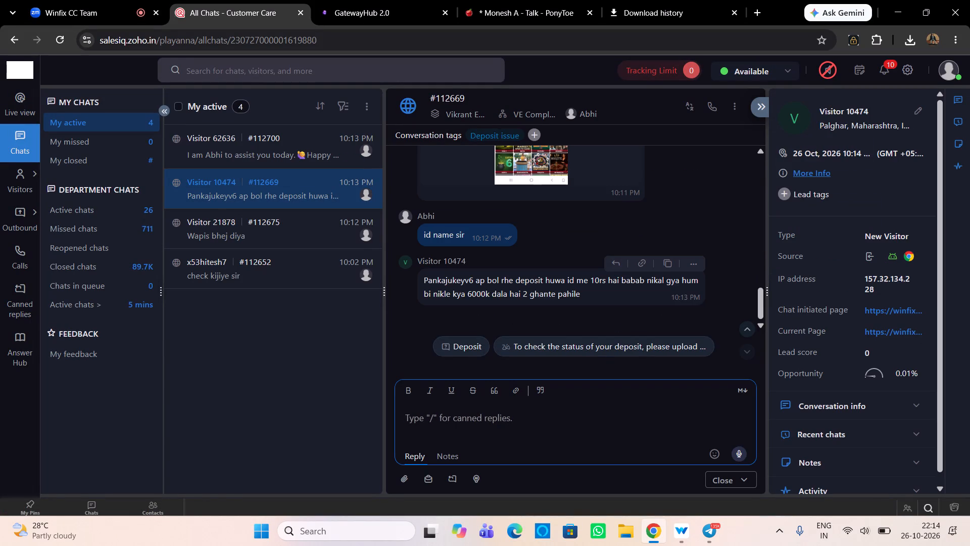
scroll(516, 303, "up", 1)
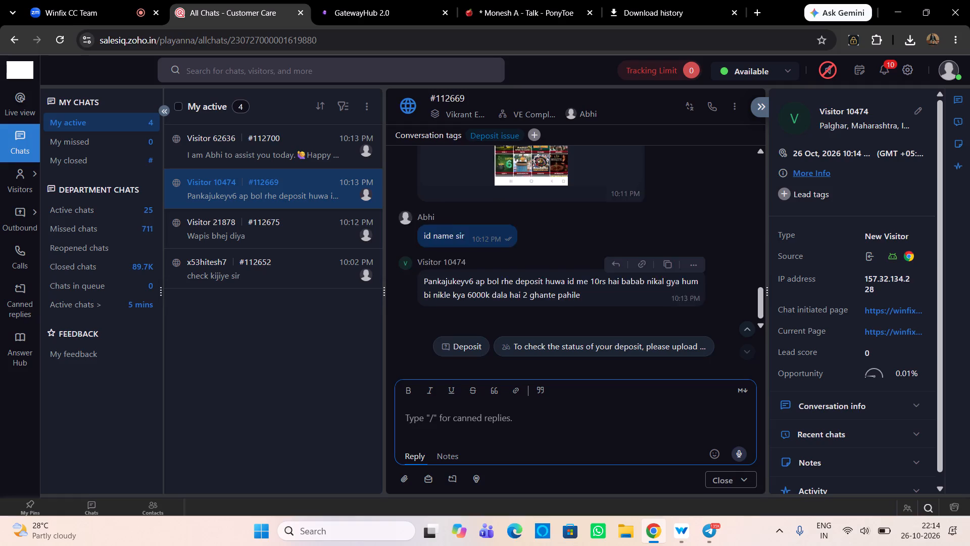
scroll(471, 291, "down", 2)
double_click(447, 282)
right_click(441, 279)
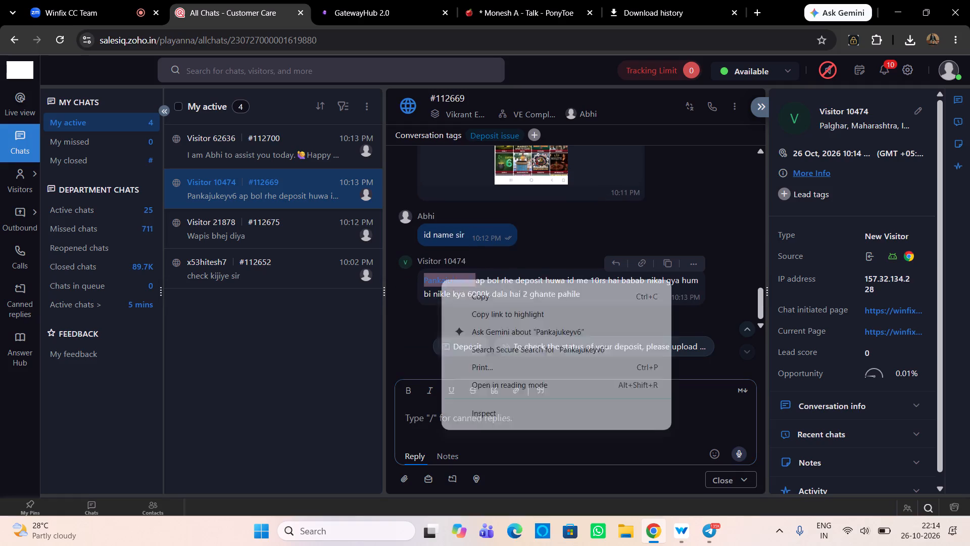
left_click(503, 291)
left_click(346, 0)
scroll(455, 242, "up", 5)
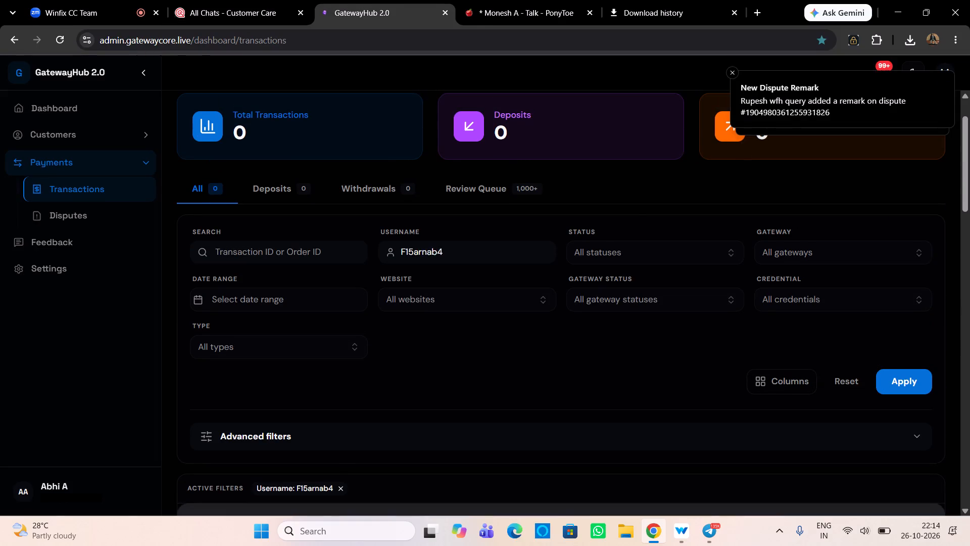
left_click_drag(456, 248, 360, 249)
right_click_drag(414, 254, 404, 254)
left_click(459, 288)
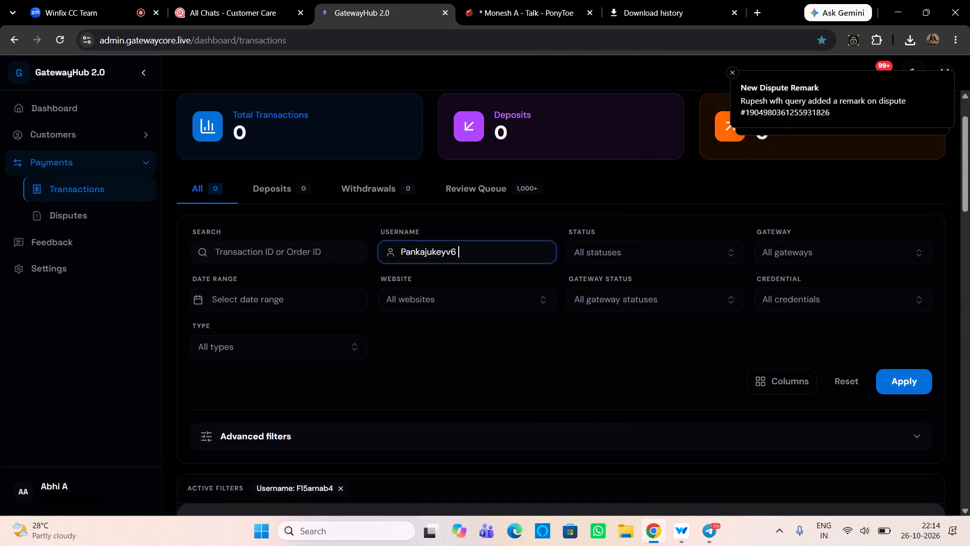
left_click(884, 377)
left_click(204, 0)
left_click(252, 273)
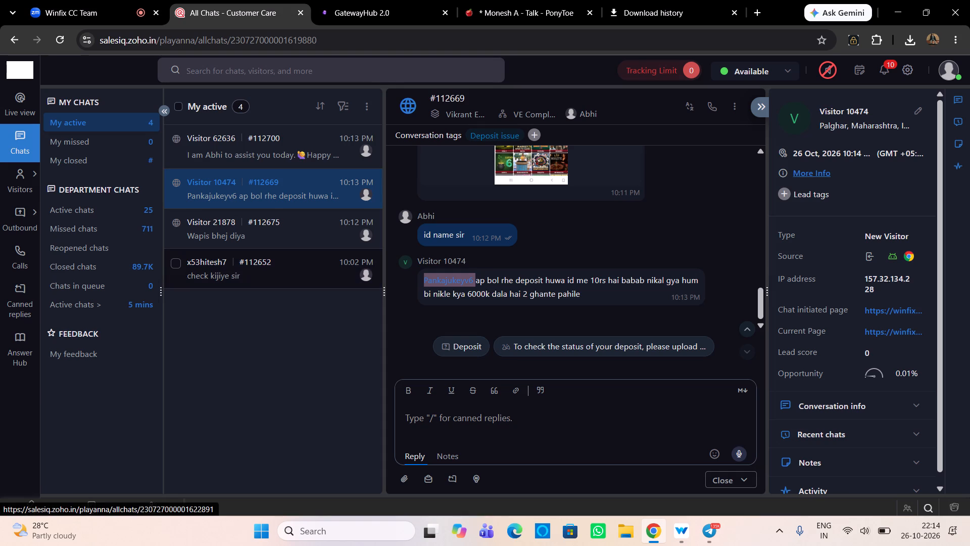
scroll(505, 286, "down", 10)
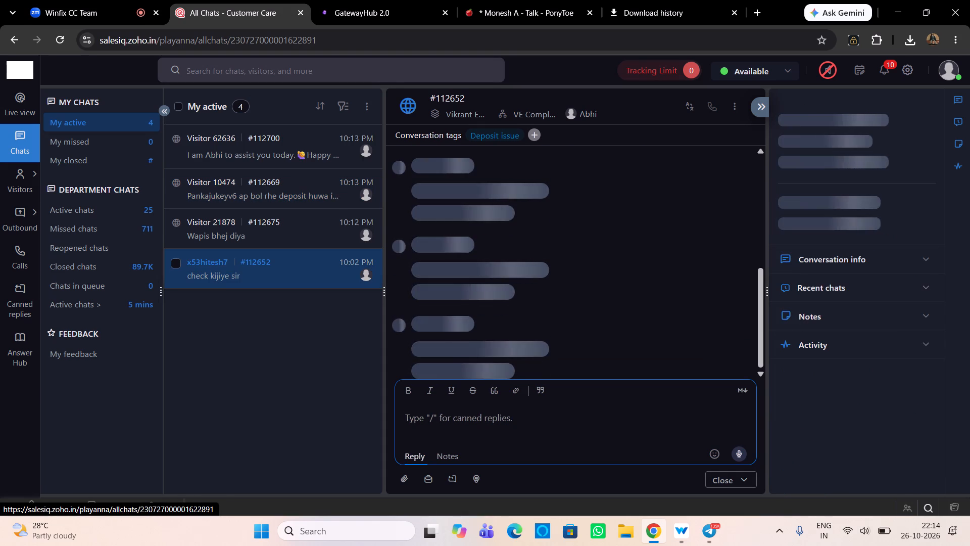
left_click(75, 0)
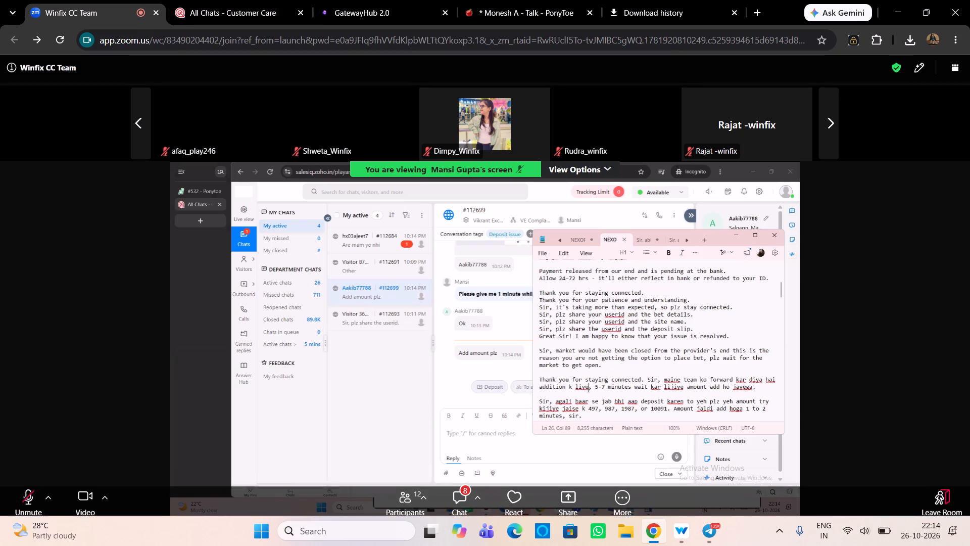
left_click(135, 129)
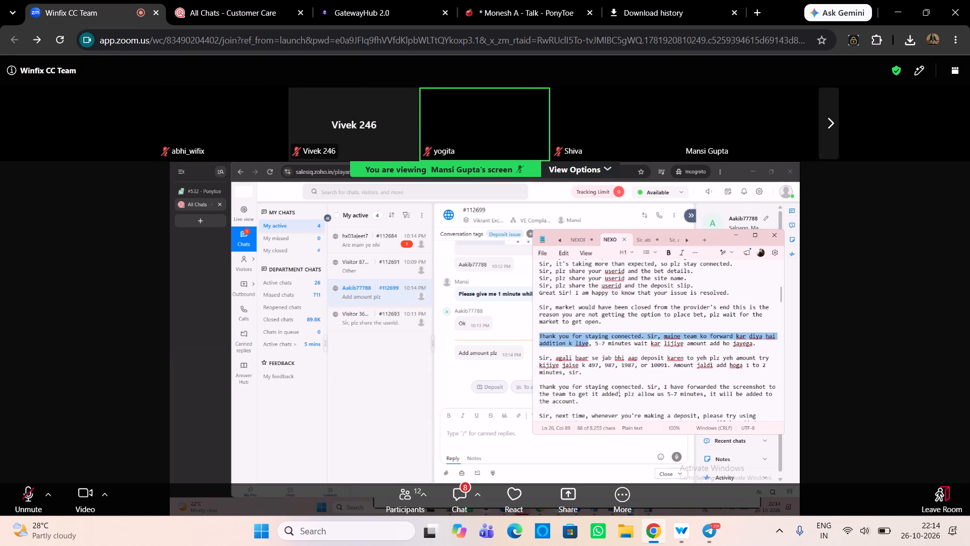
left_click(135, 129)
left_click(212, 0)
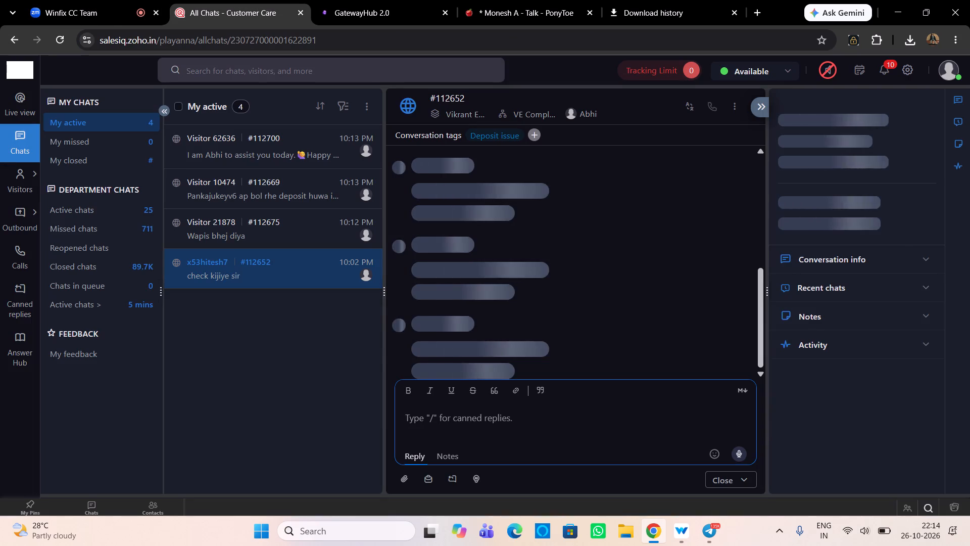
scroll(511, 242, "down", 8)
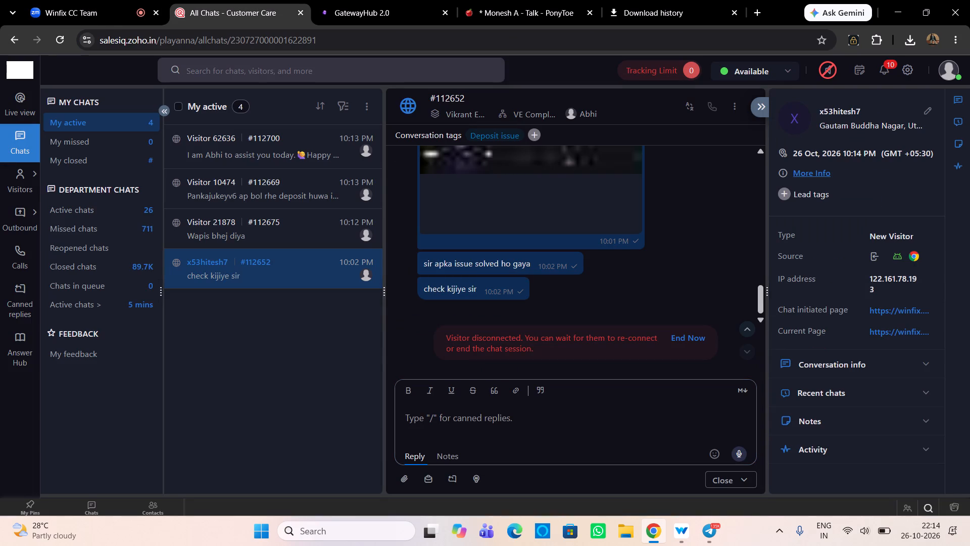
left_click(511, 421)
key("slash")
left_click(468, 370)
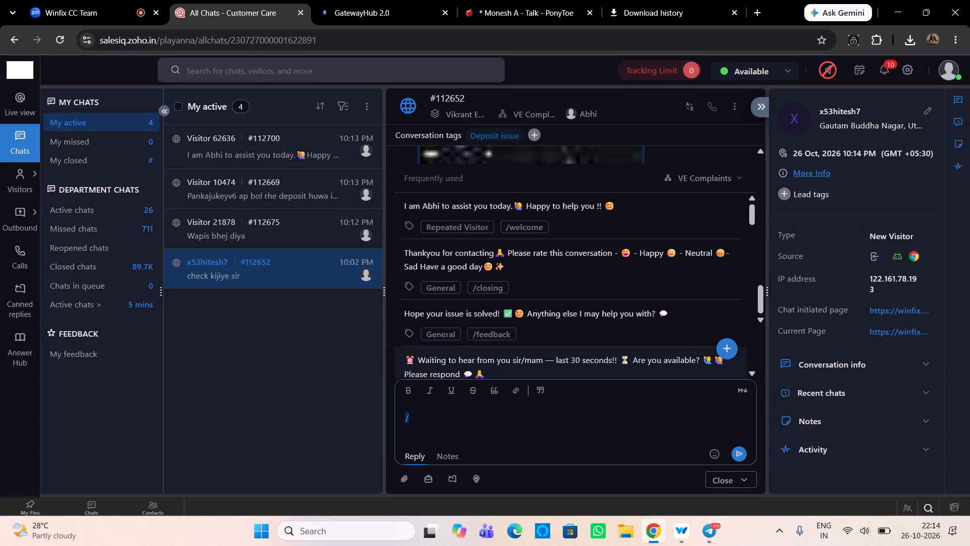
left_click(738, 460)
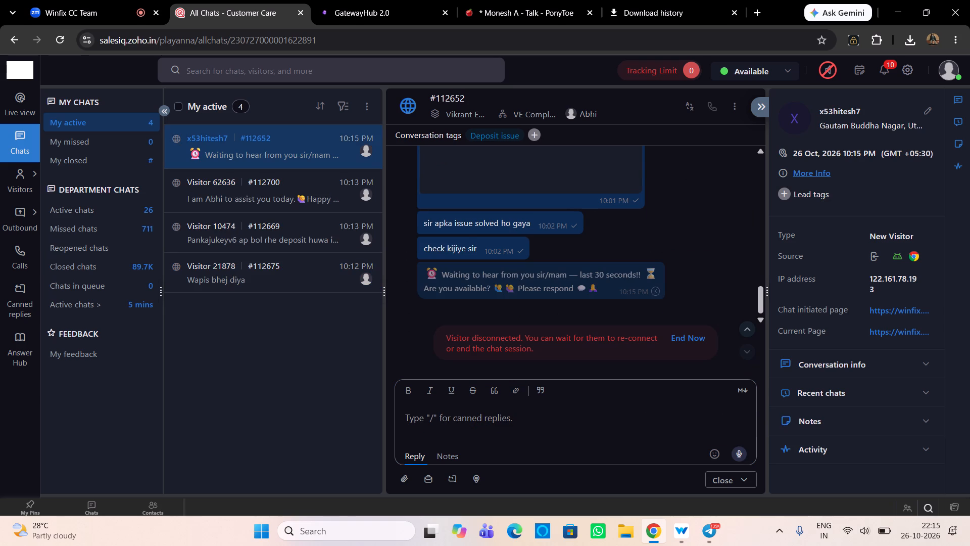
left_click(564, 427)
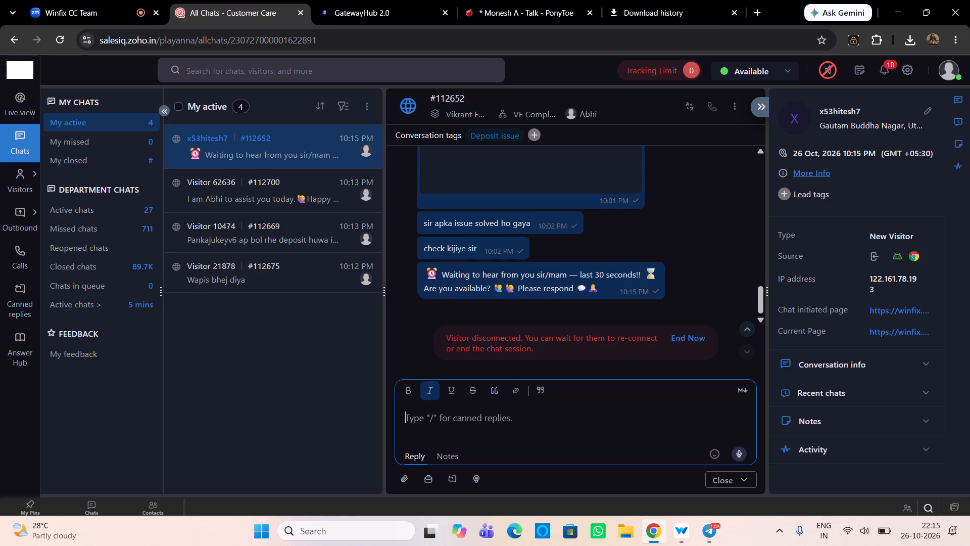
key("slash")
left_click(451, 251)
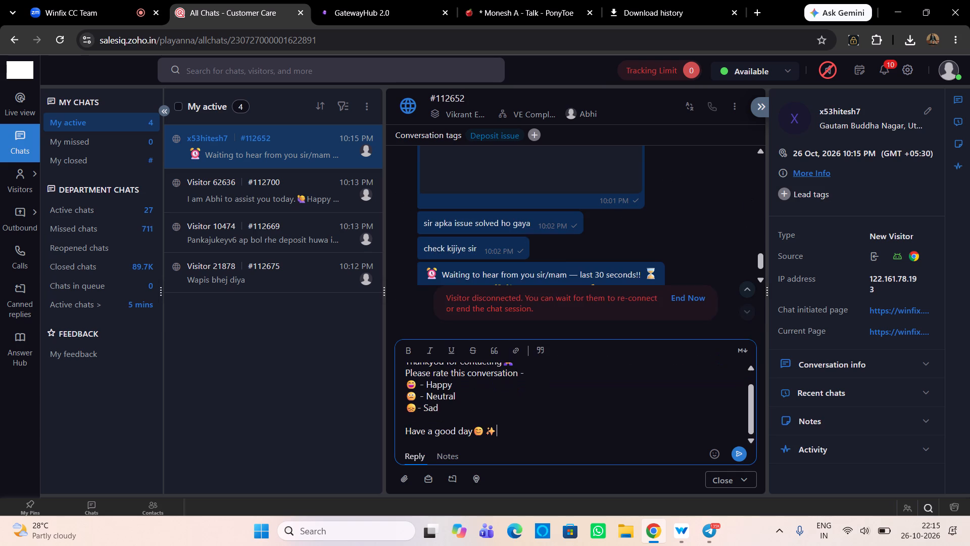
left_click(738, 453)
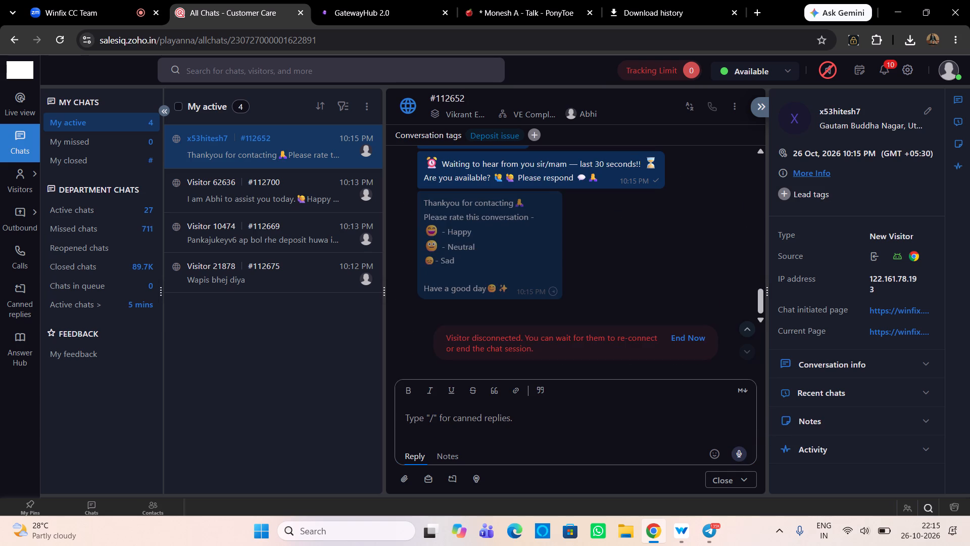
left_click(682, 334)
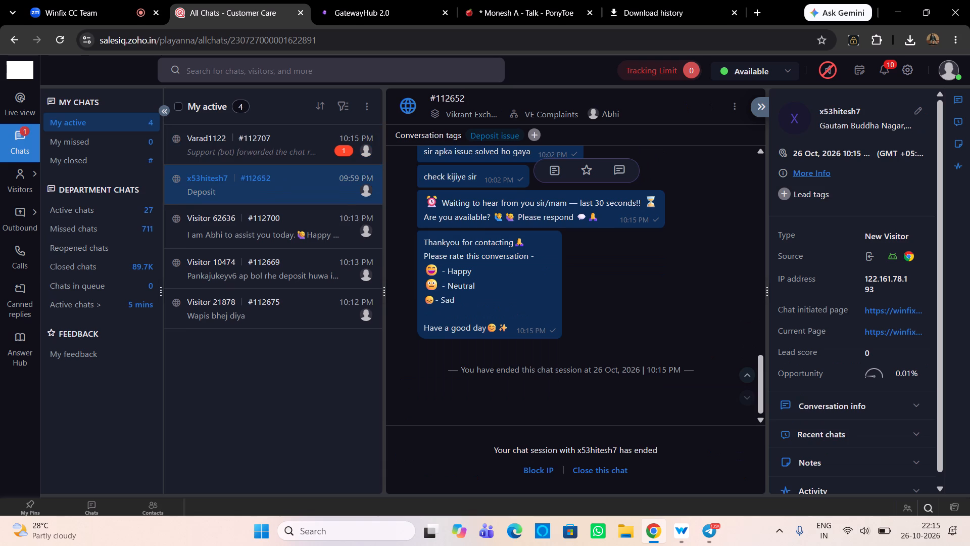
left_click(613, 467)
left_click(300, 137)
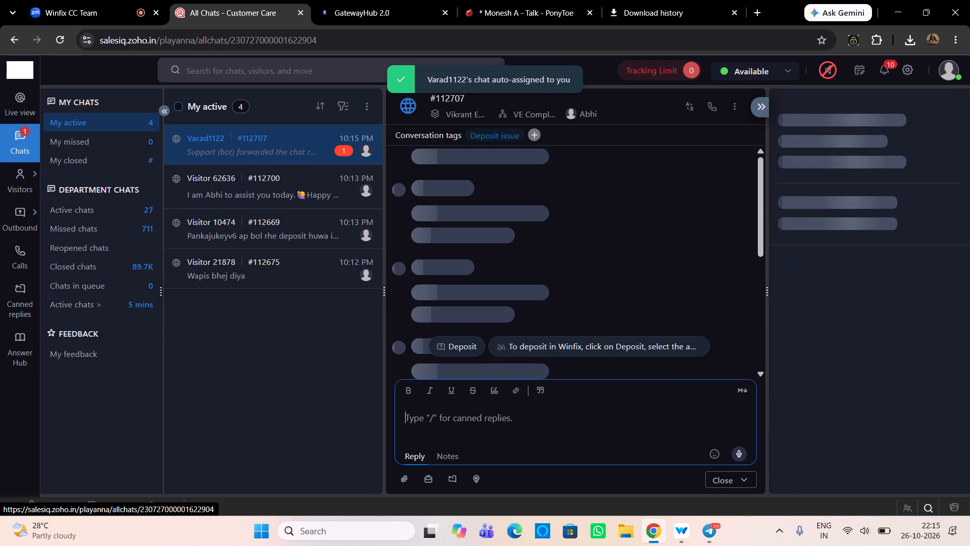
left_click(499, 417)
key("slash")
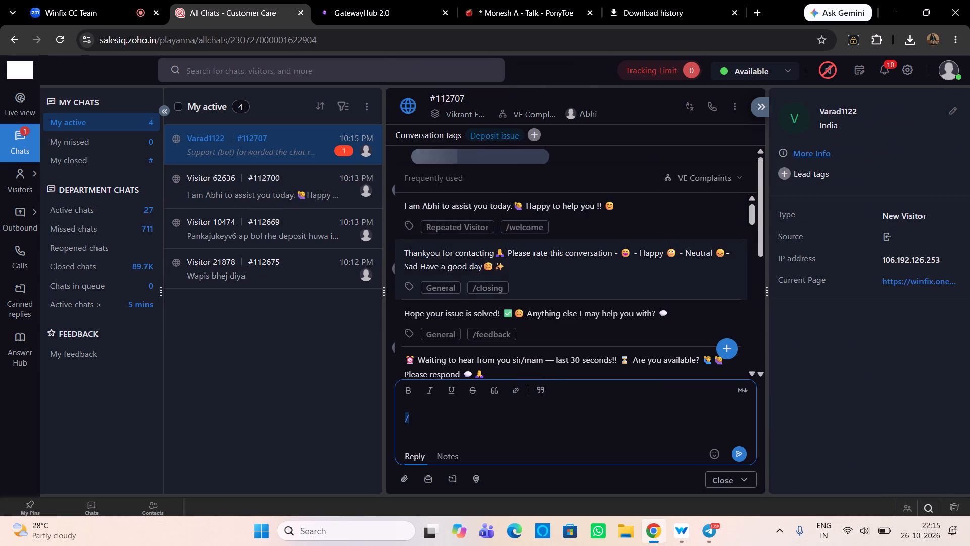
left_click(465, 207)
left_click(744, 453)
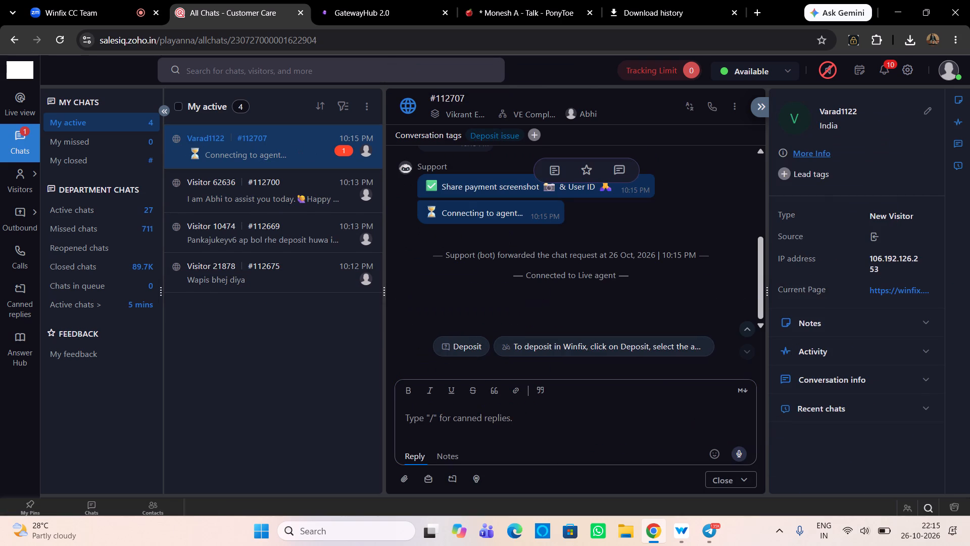
scroll(563, 279, "down", 3)
left_click(495, 421)
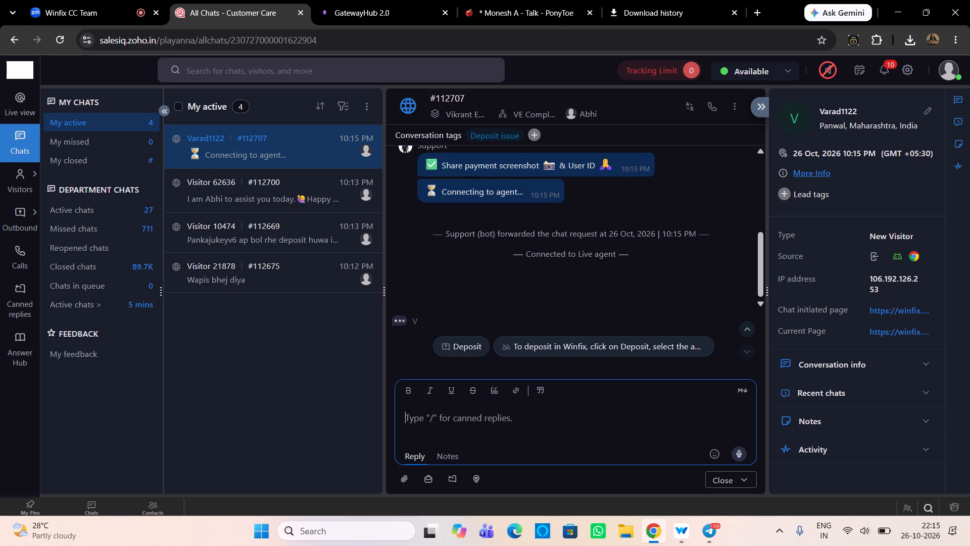
scroll(540, 353, "down", 4)
scroll(538, 271, "up", 1)
scroll(535, 261, "down", 4)
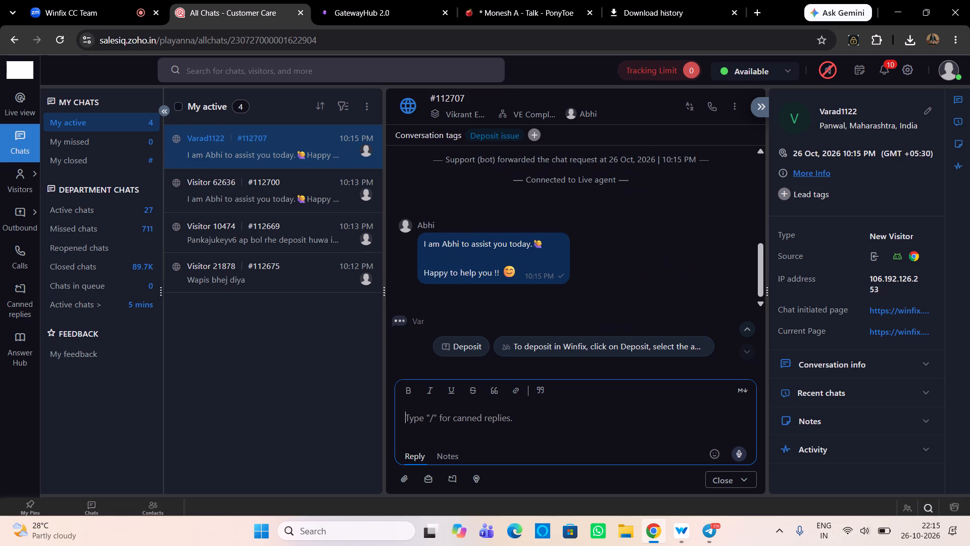
left_click(291, 144)
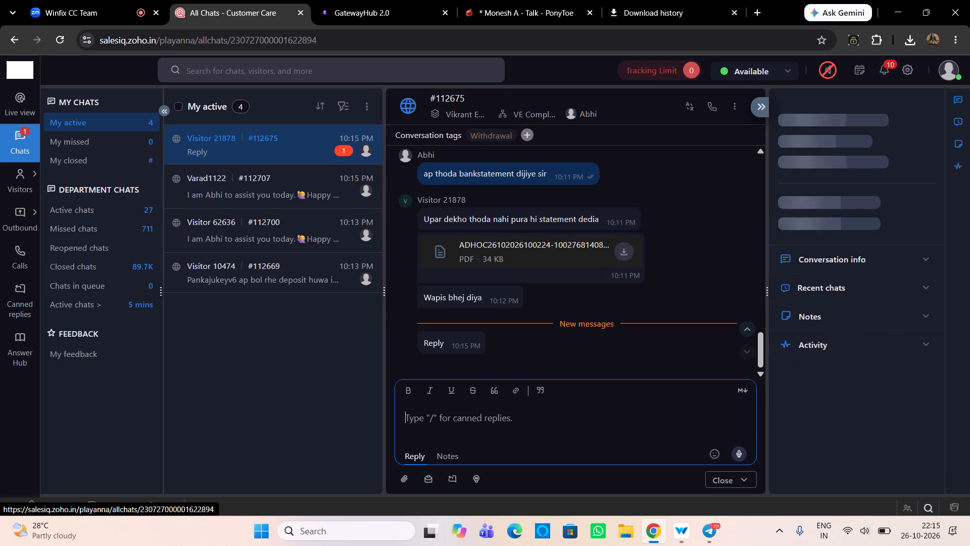
left_click(735, 481)
left_click(666, 434)
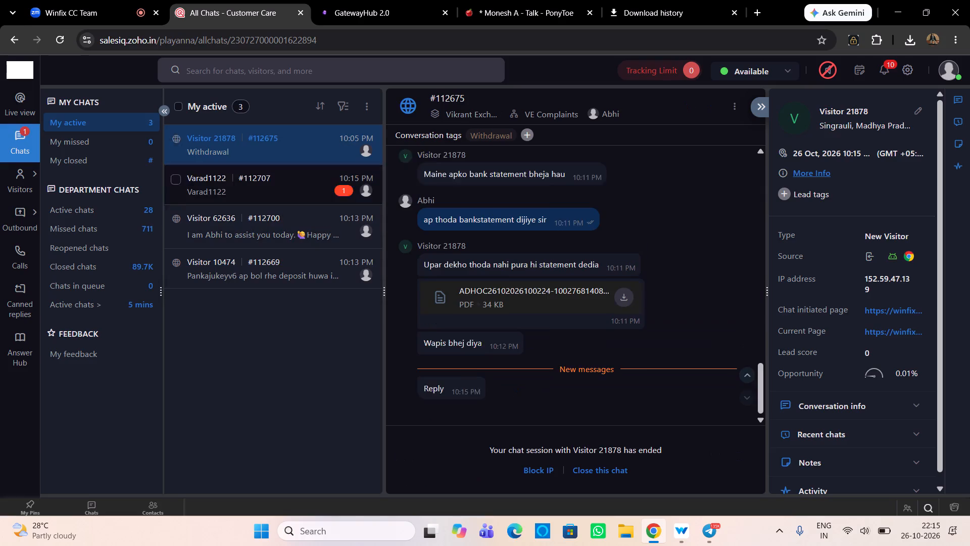
left_click(591, 469)
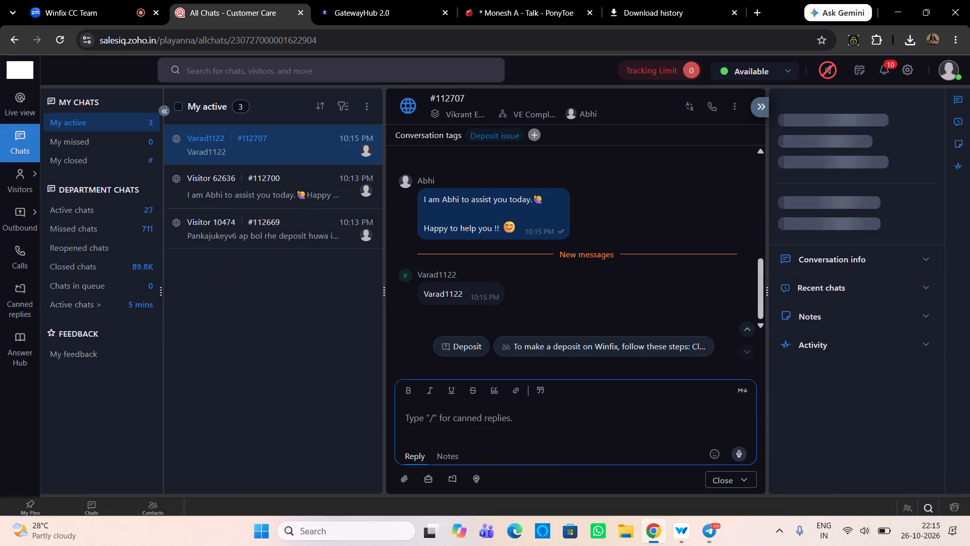
double_click(437, 292)
right_click(437, 292)
left_click(497, 309)
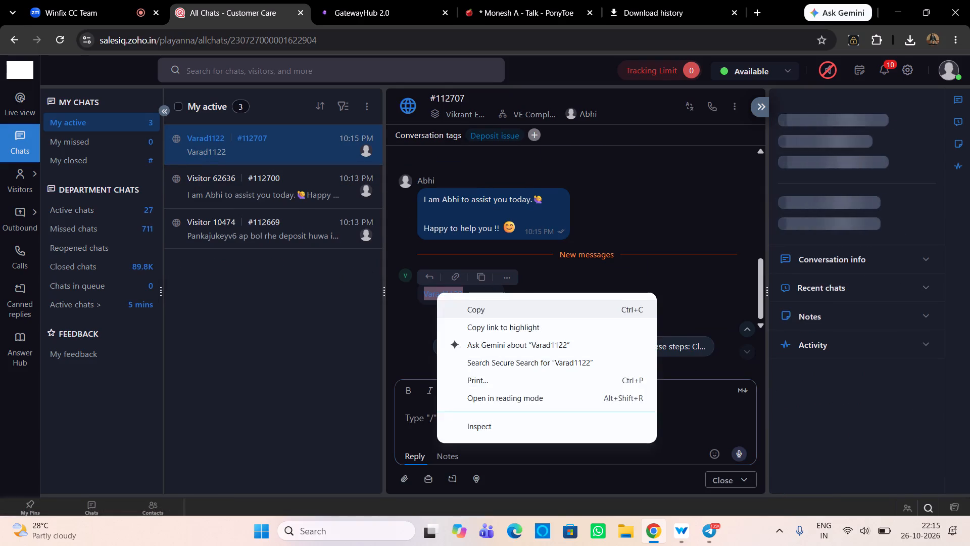
left_click(390, 0)
scroll(424, 274, "up", 1)
left_click_drag(473, 316, 387, 311)
right_click(450, 315)
left_click(499, 290)
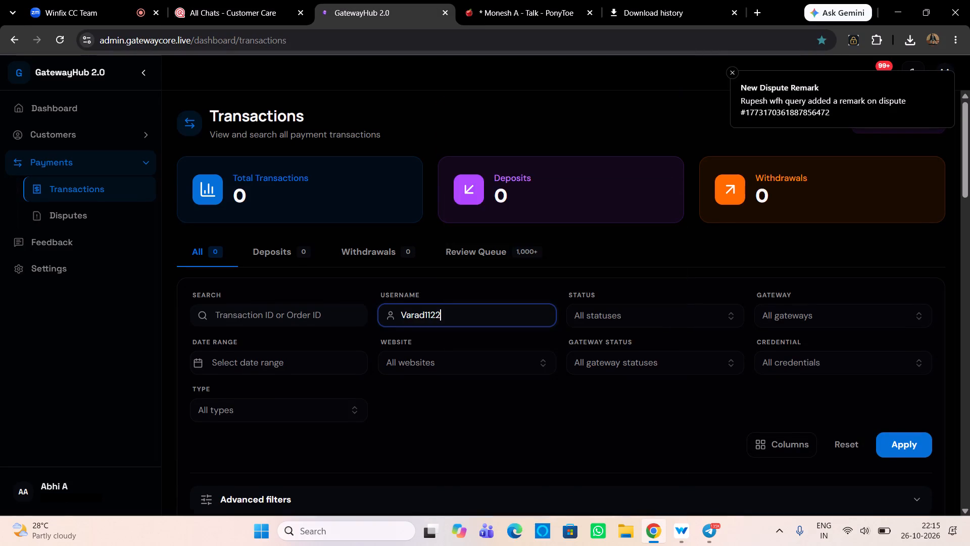
left_click(886, 441)
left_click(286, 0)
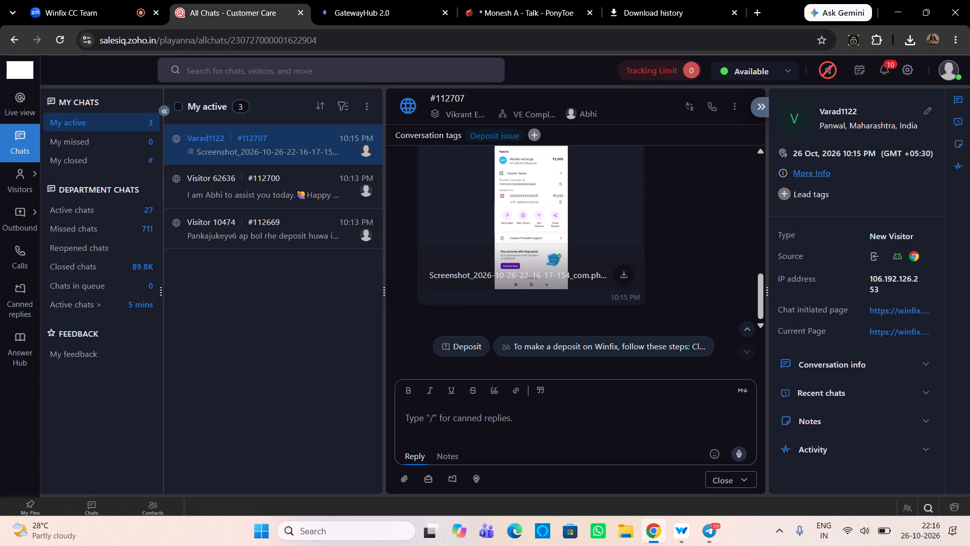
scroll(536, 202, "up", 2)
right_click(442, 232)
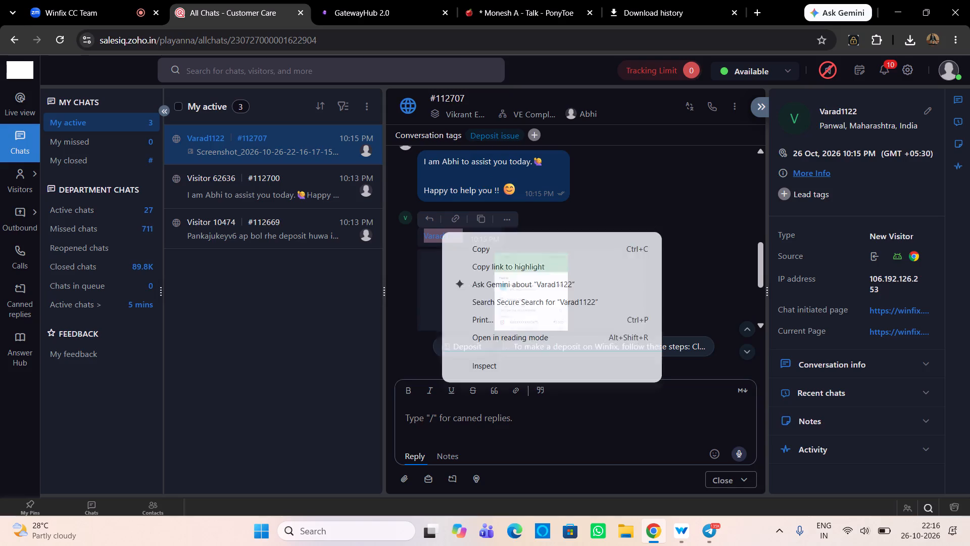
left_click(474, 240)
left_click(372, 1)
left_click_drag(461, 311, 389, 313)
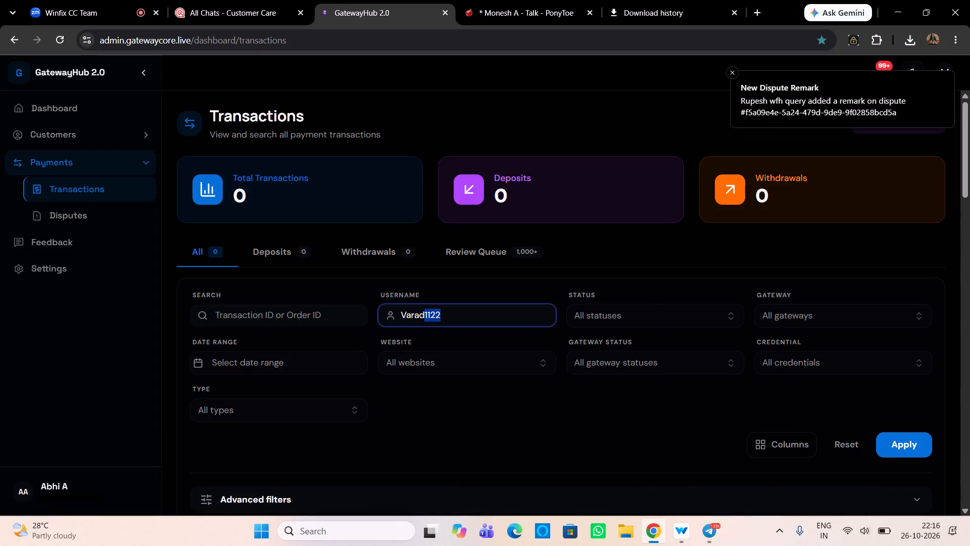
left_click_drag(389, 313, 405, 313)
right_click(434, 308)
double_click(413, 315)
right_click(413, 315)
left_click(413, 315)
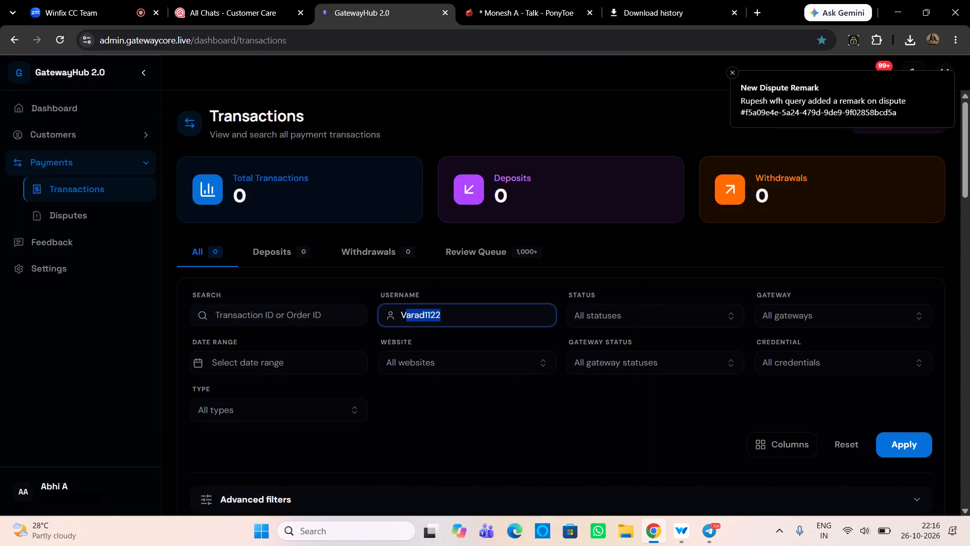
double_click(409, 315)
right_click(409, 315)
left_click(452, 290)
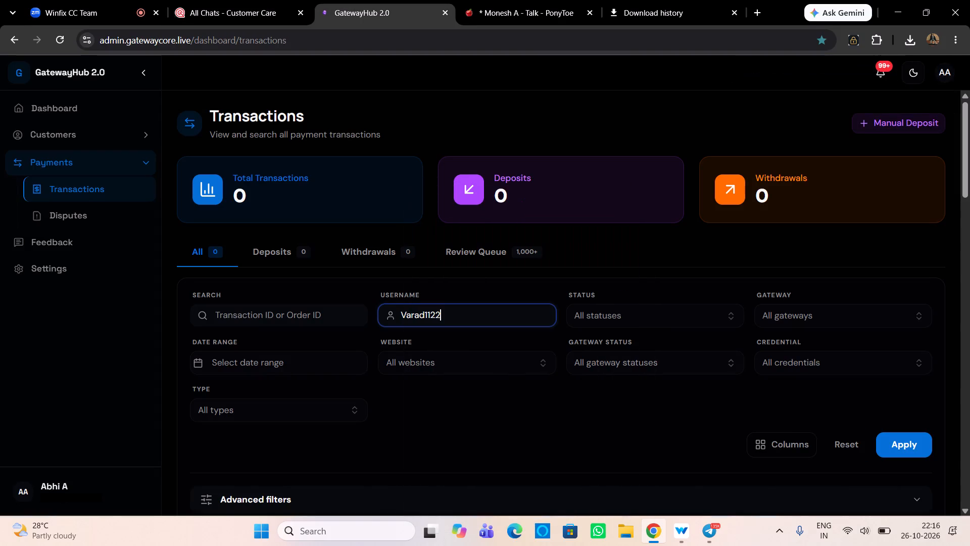
left_click(266, 0)
left_click(376, 0)
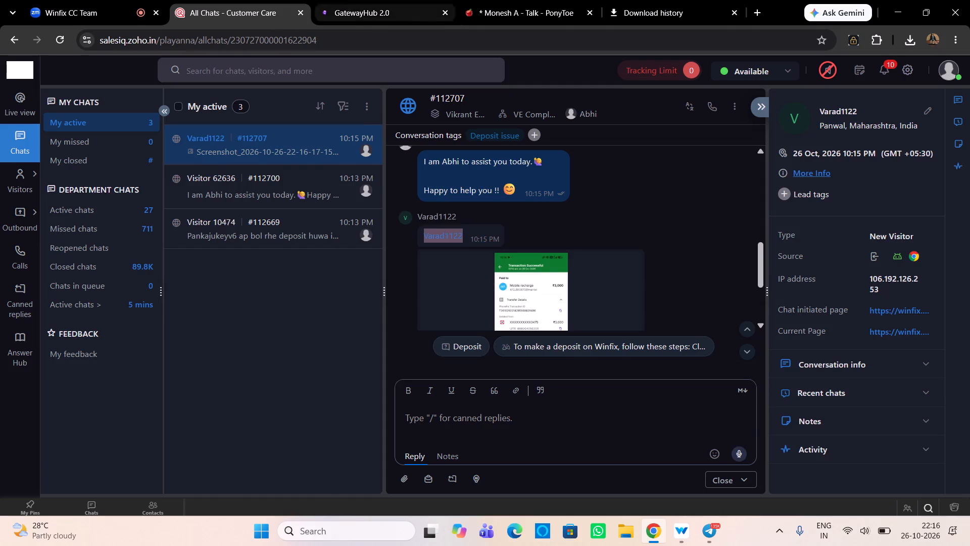
scroll(625, 314, "down", 6)
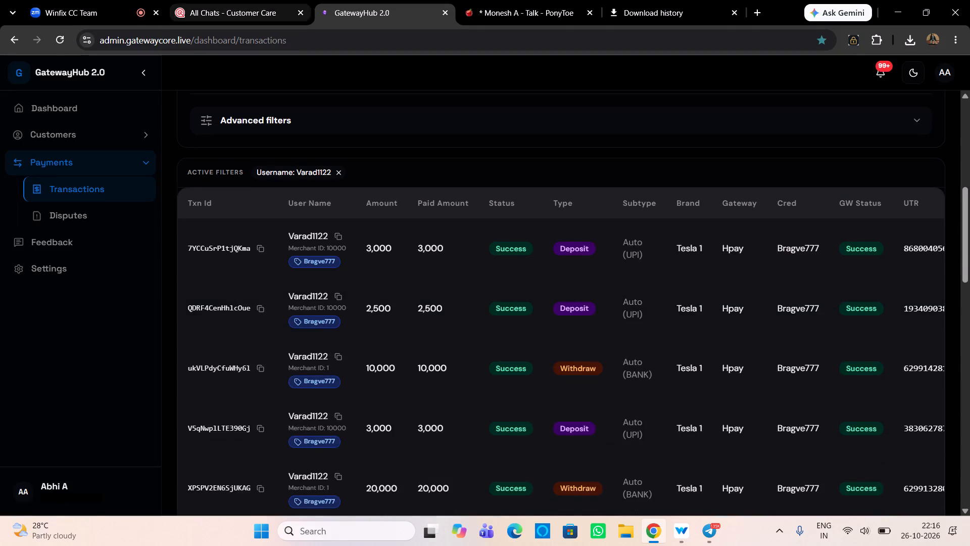
left_click(248, 0)
left_click(406, 5)
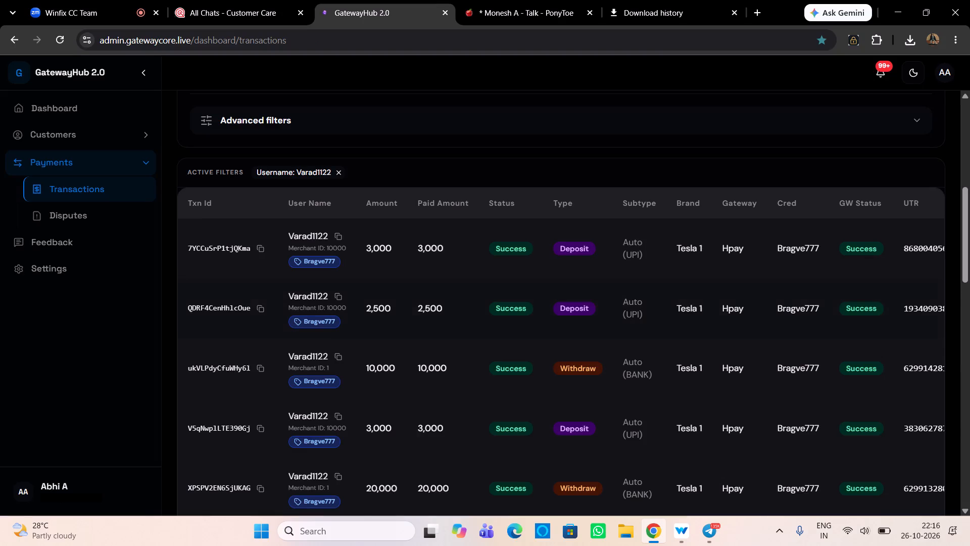
key("shift+super+s")
left_click_drag(174, 218, 882, 275)
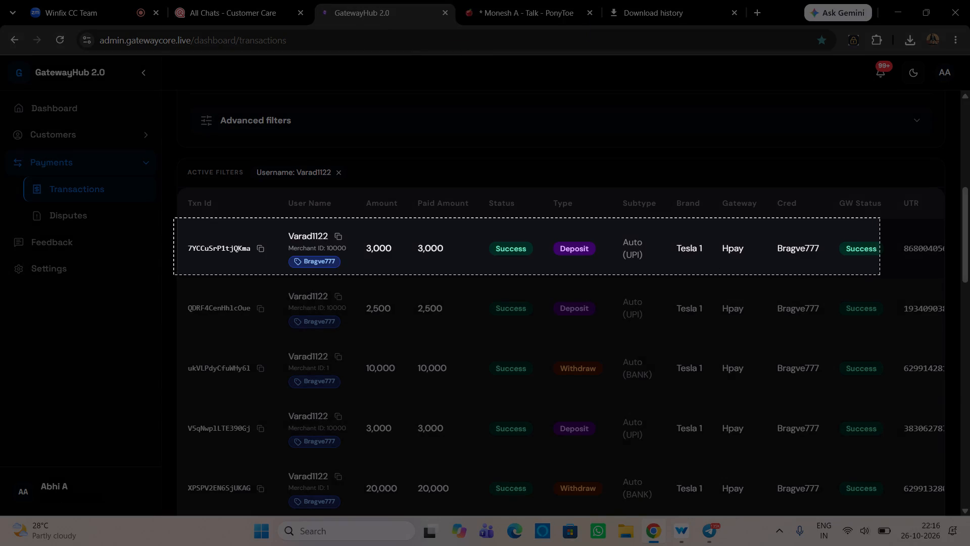
left_click_drag(882, 275, 886, 277)
left_click(255, 0)
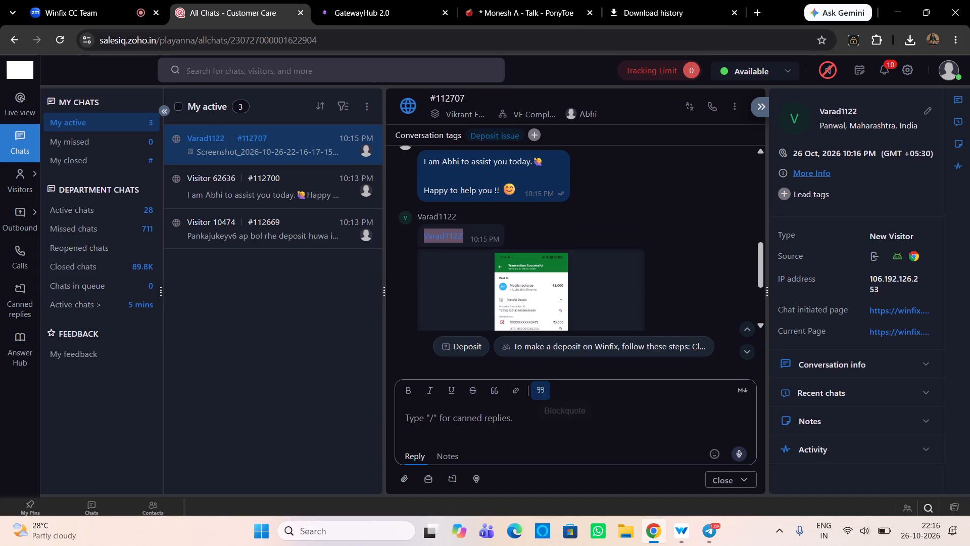
right_click(530, 407)
left_click(555, 263)
left_click(527, 453)
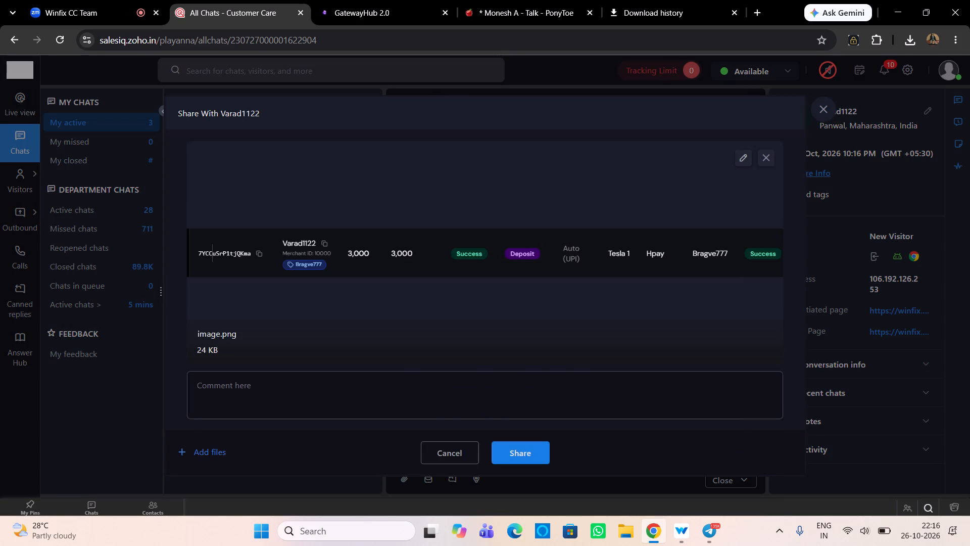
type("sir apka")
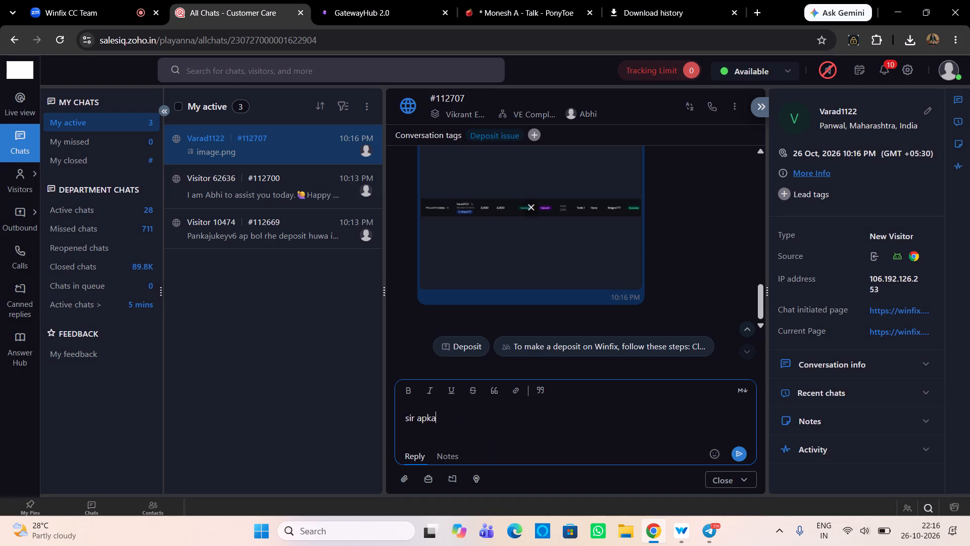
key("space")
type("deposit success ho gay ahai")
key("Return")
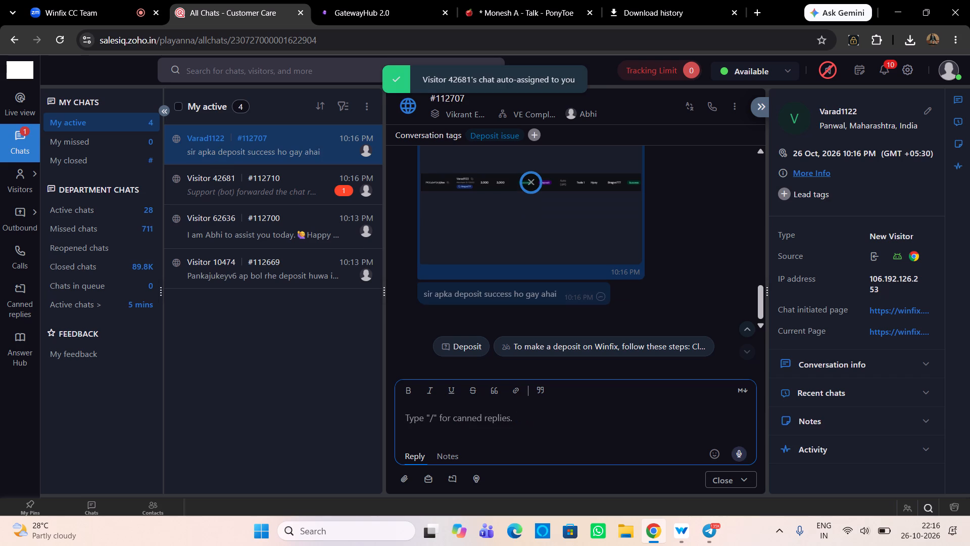
left_click(306, 193)
left_click(519, 435)
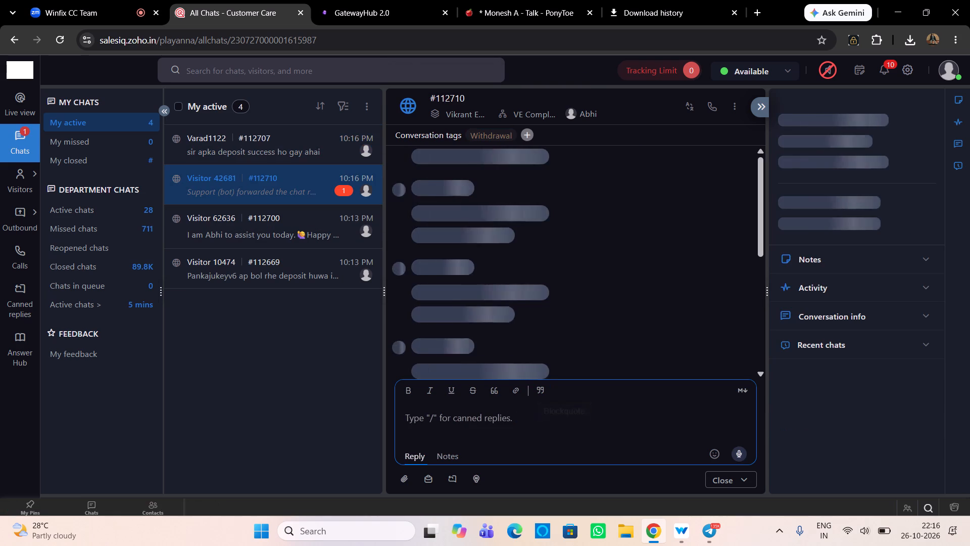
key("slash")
left_click(498, 213)
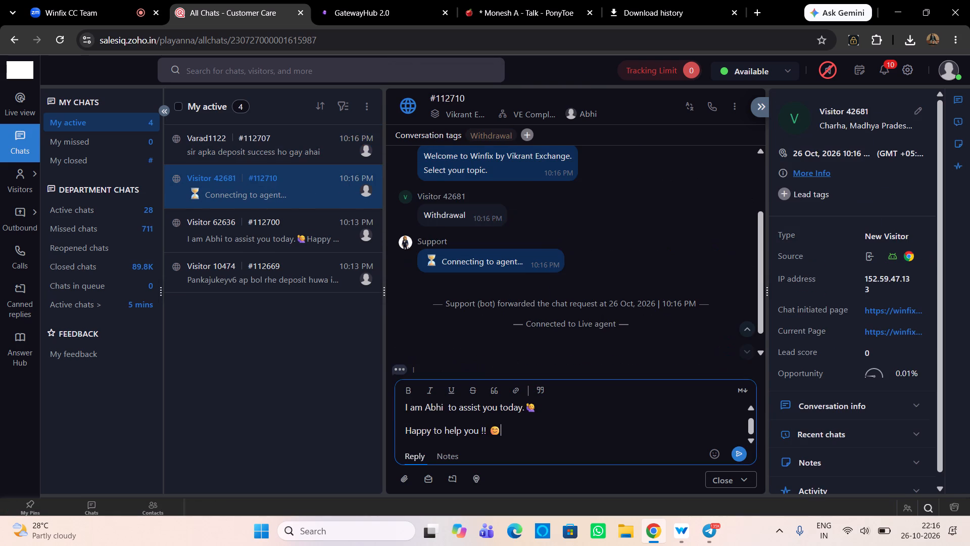
left_click(740, 458)
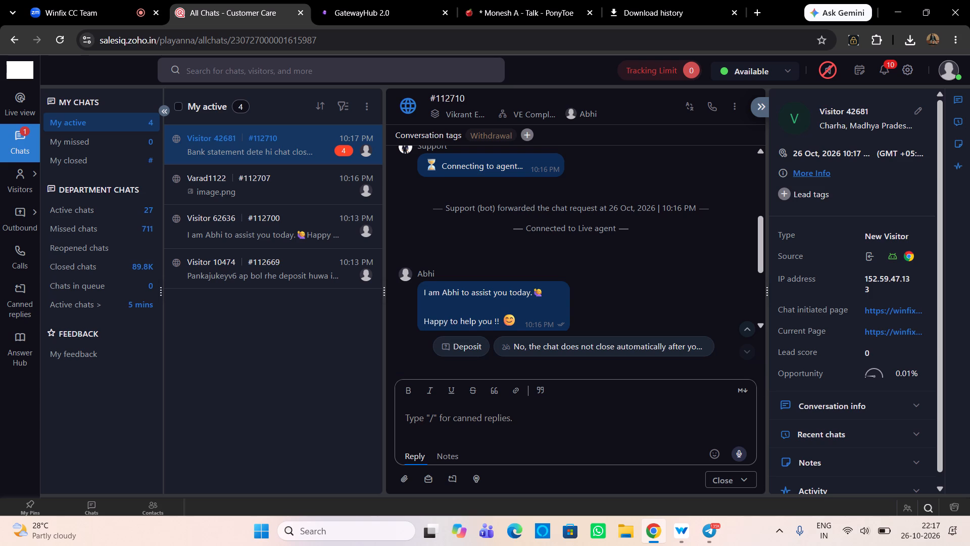
Reply in chat #112710 with "sir apka bank state ment dijiye tw ekbar" and "aur id name dijiye sir".
scroll(563, 261, "down", 7)
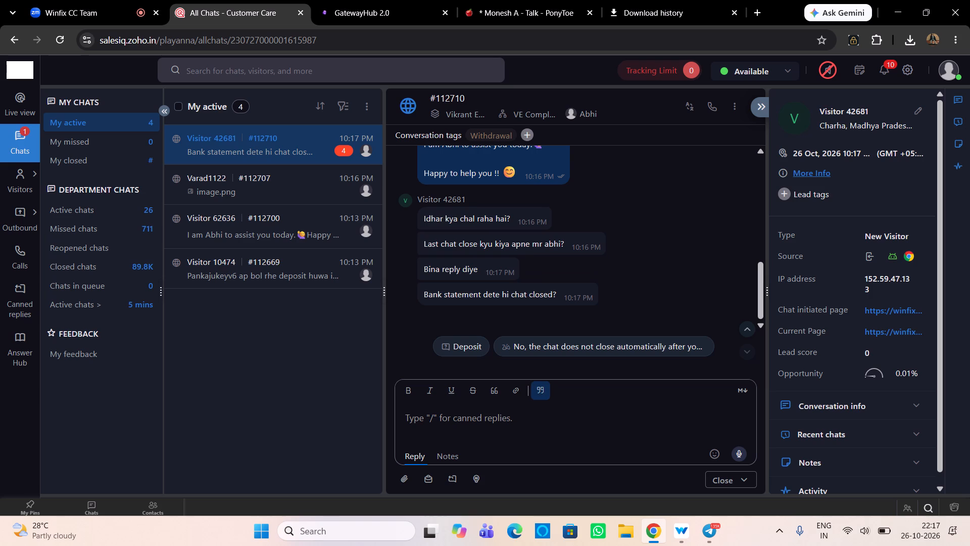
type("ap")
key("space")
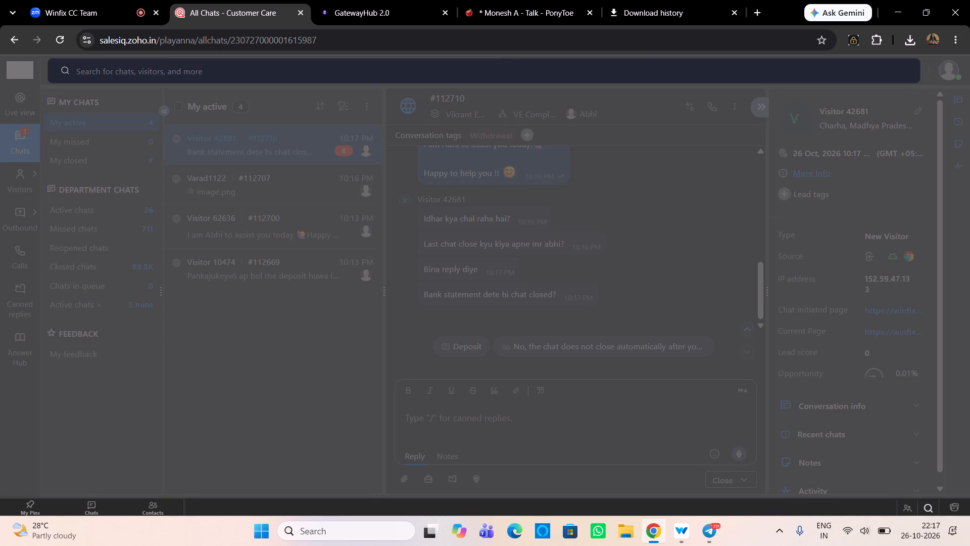
left_click(501, 408)
left_click(501, 413)
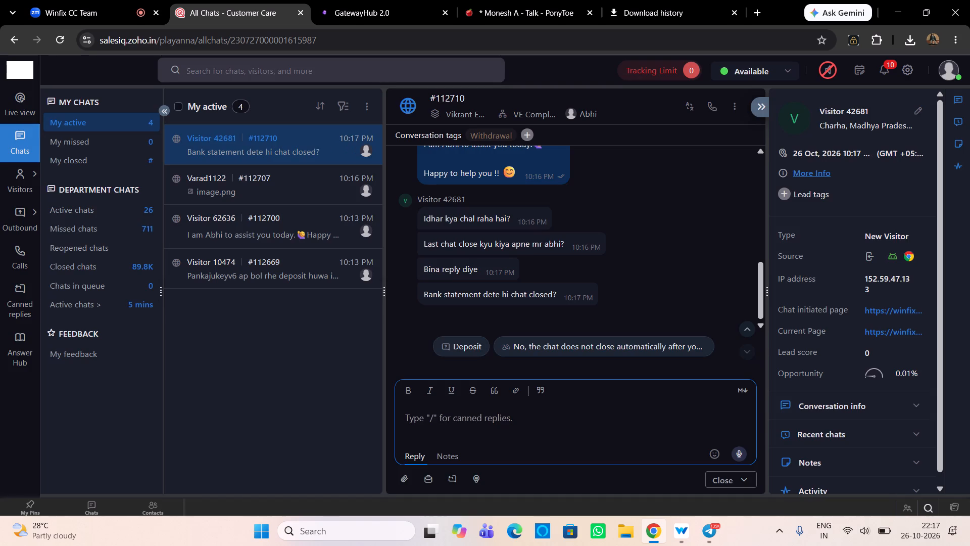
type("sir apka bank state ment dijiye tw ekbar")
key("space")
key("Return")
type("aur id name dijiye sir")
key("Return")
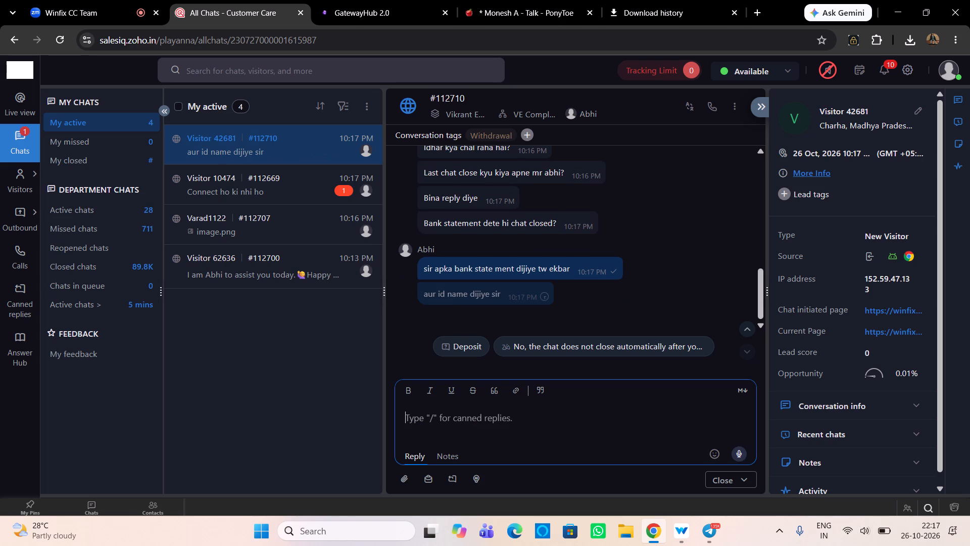
left_click(312, 196)
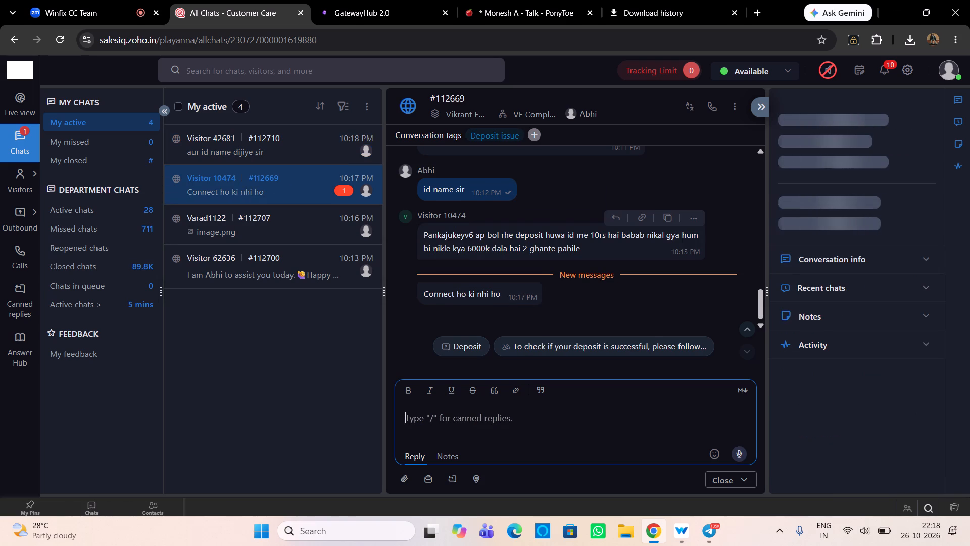
scroll(453, 240, "up", 4)
scroll(455, 238, "down", 4)
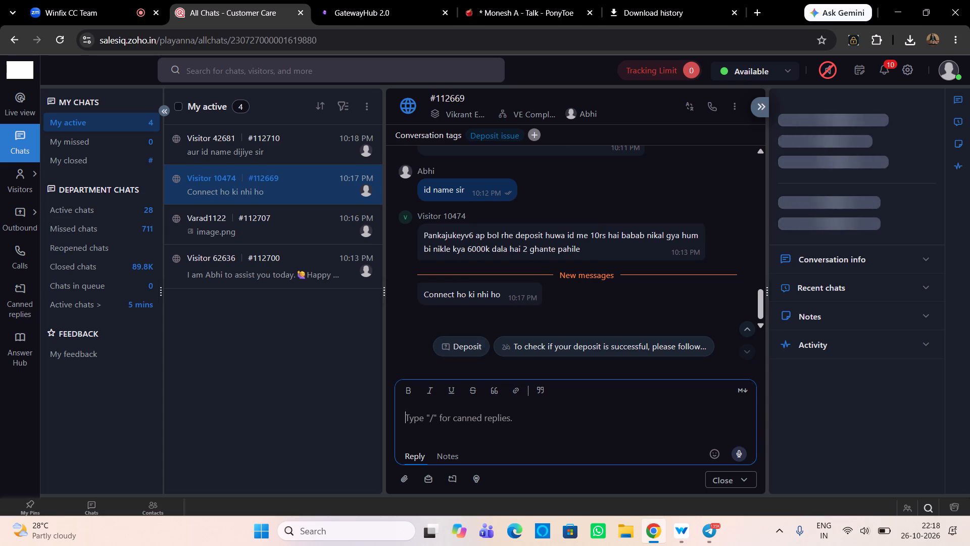
left_click(507, 406)
double_click(441, 238)
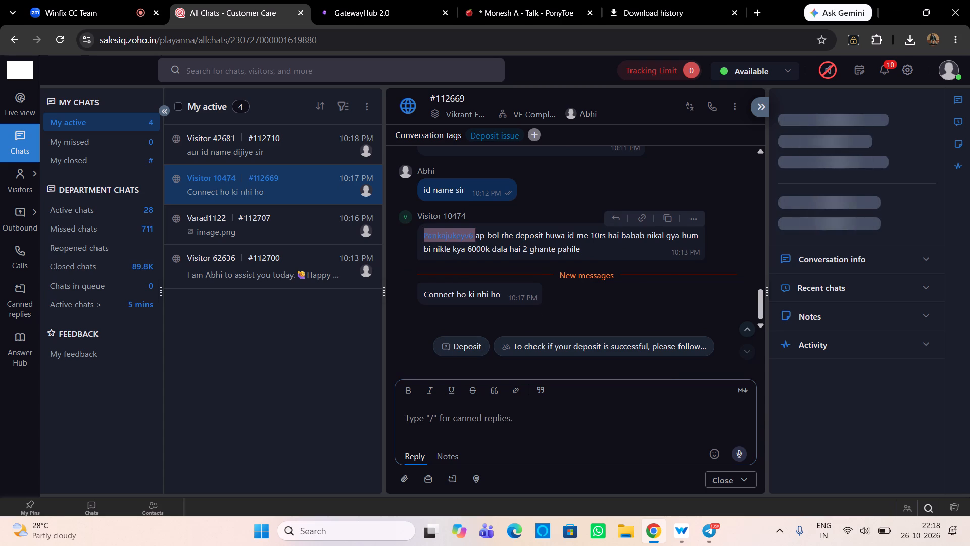
right_click(441, 238)
left_click(495, 258)
left_click(421, 21)
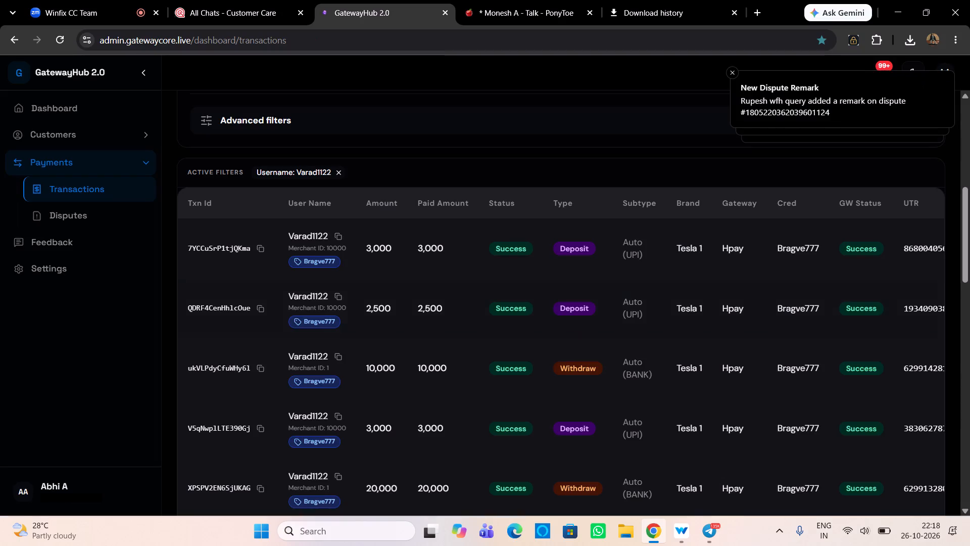
scroll(471, 289, "up", 5)
left_click_drag(451, 248, 357, 249)
right_click(402, 247)
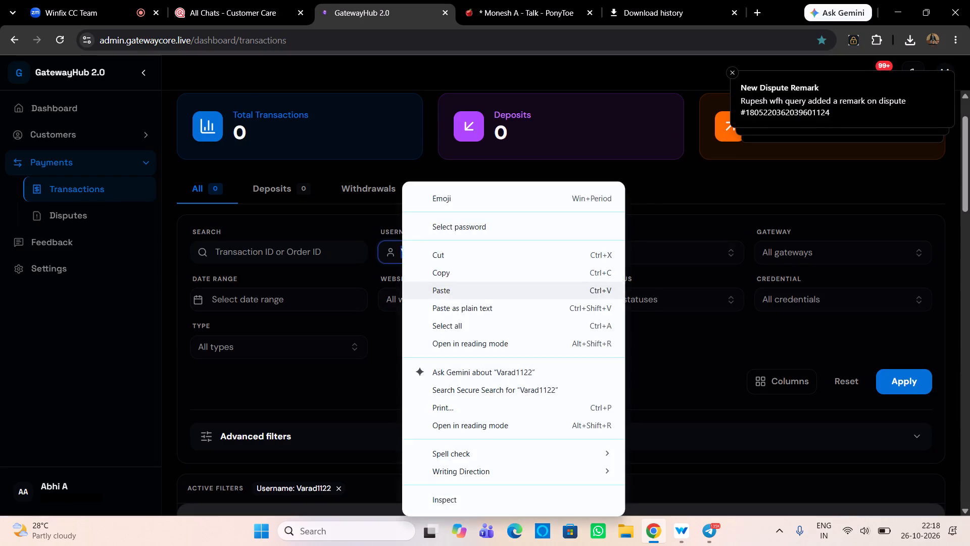
left_click(446, 294)
left_click(896, 381)
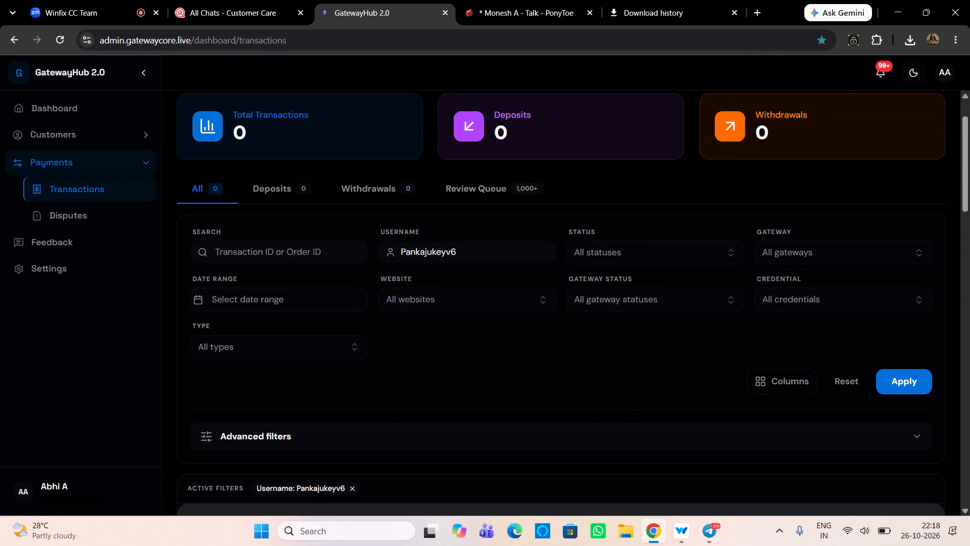
Send Visitor 62636 in chat #112700 the canned "Waiting to hear from you sir/mam — last 30 seconds!!" reminder.
left_click(227, 0)
left_click(227, 280)
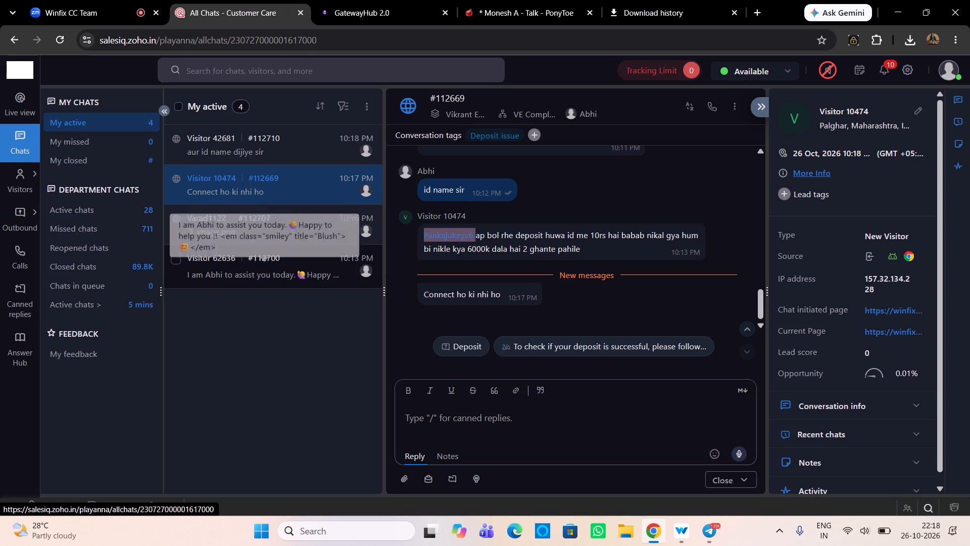
left_click(510, 422)
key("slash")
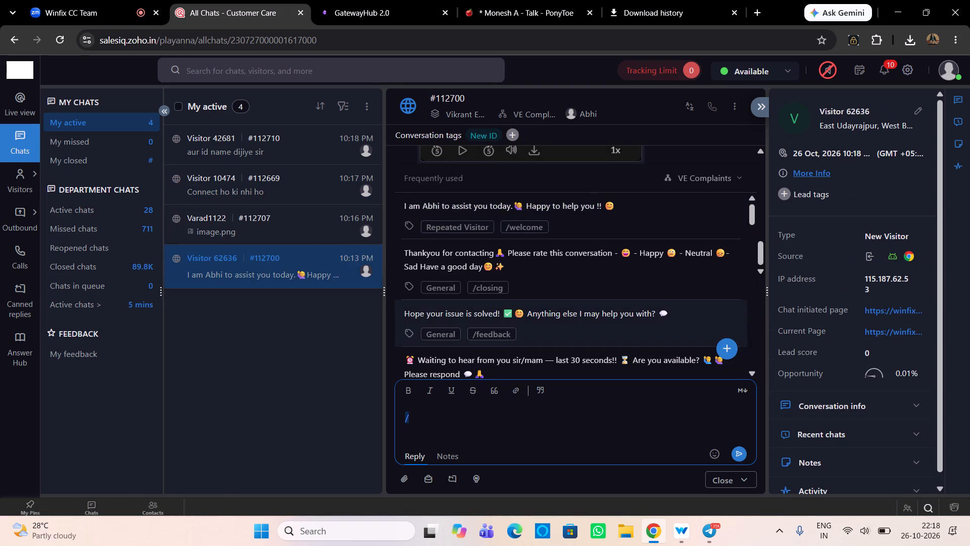
left_click(501, 360)
left_click(739, 456)
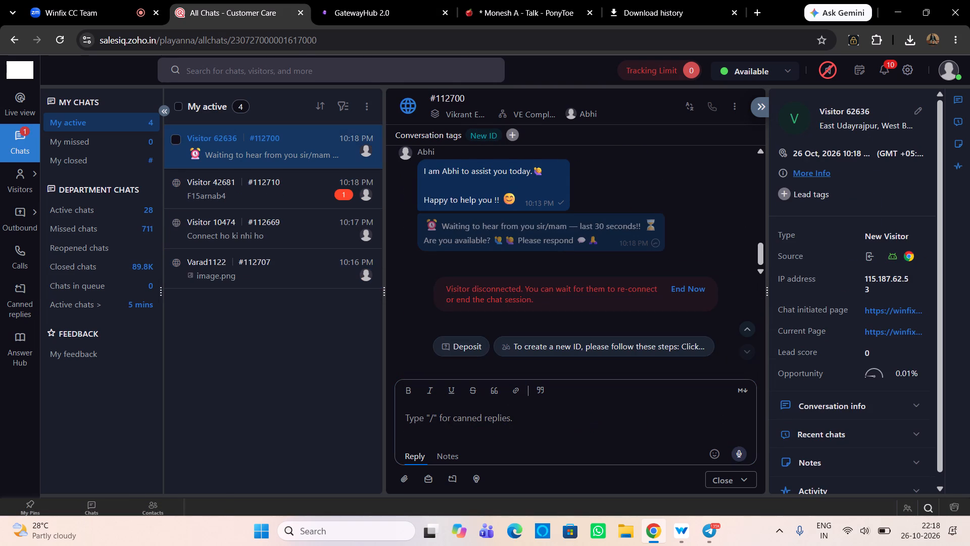
left_click(298, 229)
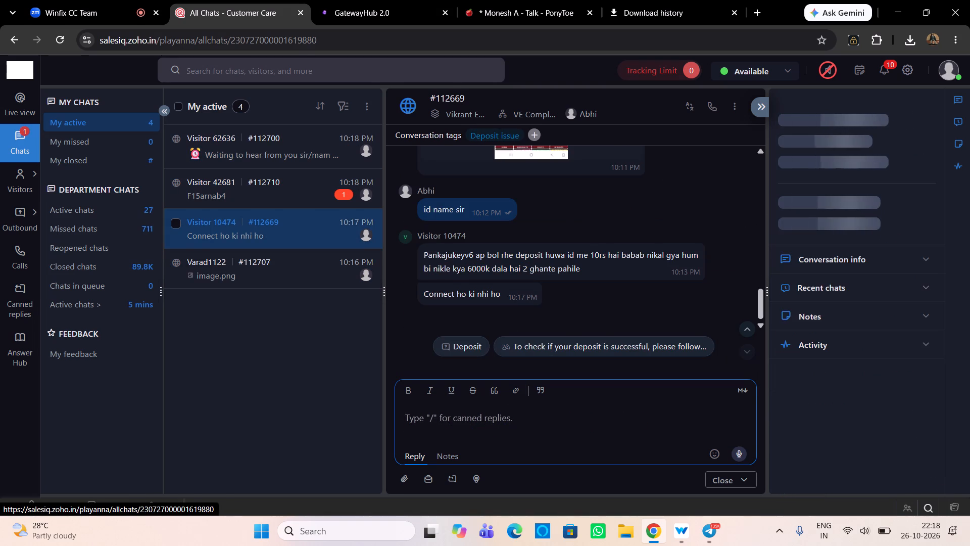
left_click(258, 197)
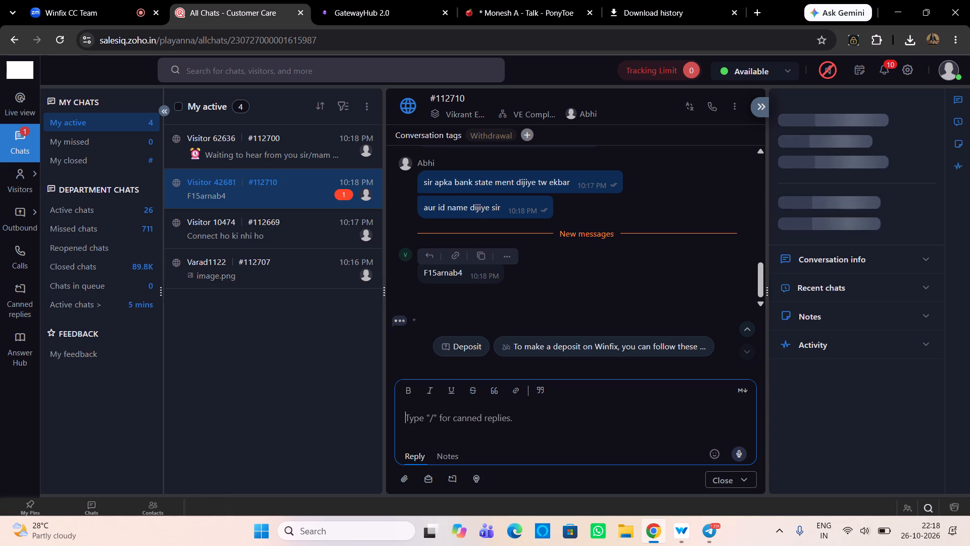
scroll(517, 242, "down", 4)
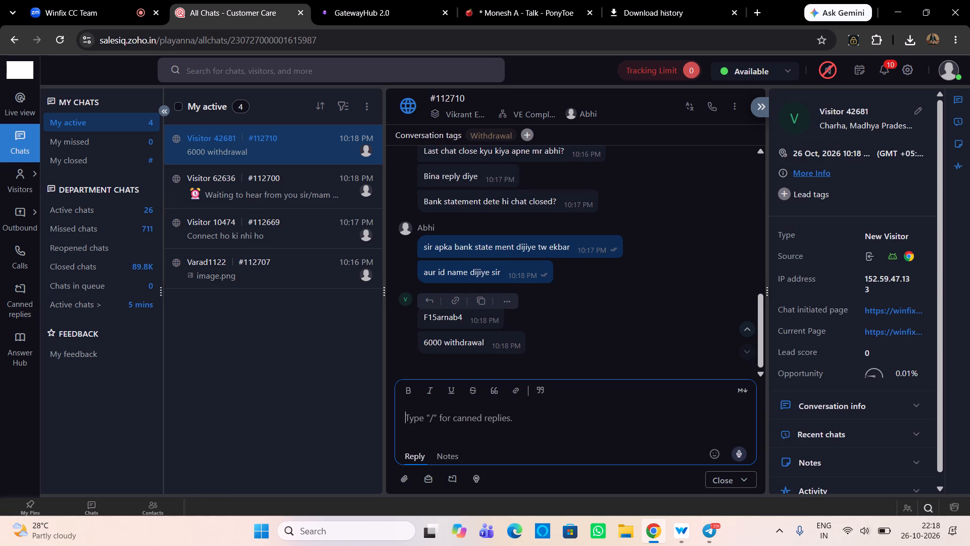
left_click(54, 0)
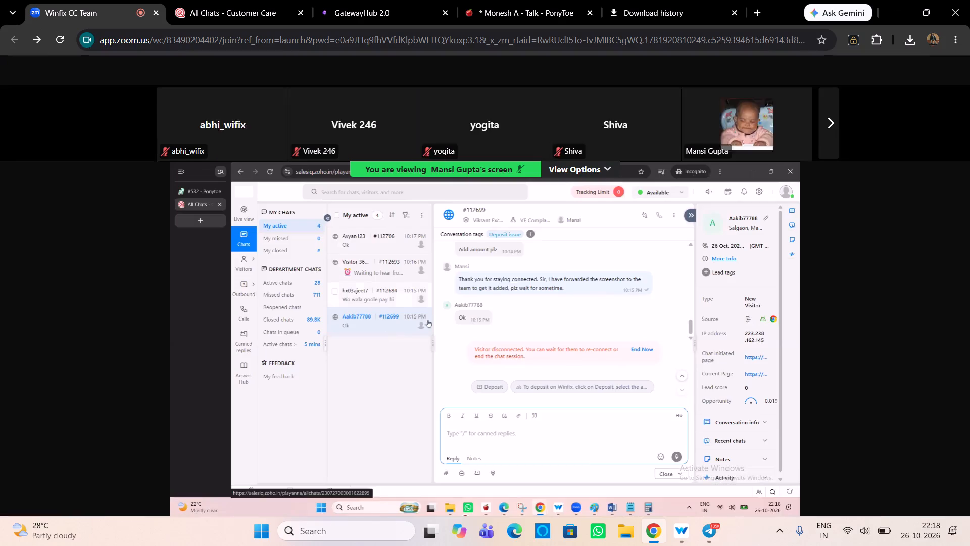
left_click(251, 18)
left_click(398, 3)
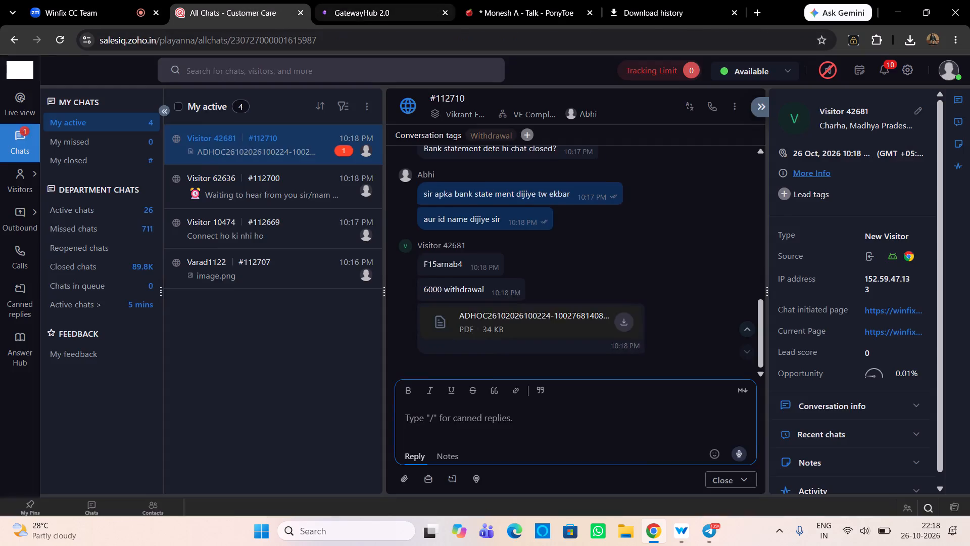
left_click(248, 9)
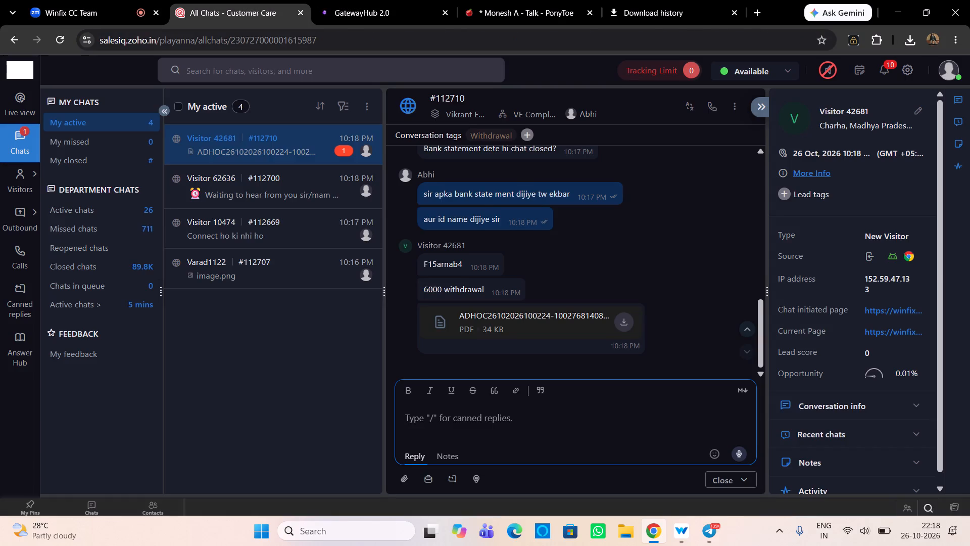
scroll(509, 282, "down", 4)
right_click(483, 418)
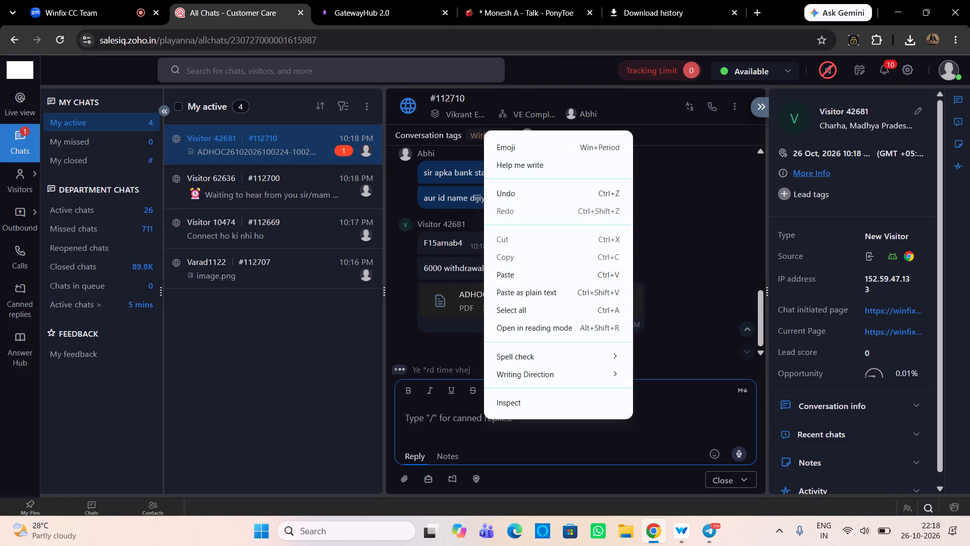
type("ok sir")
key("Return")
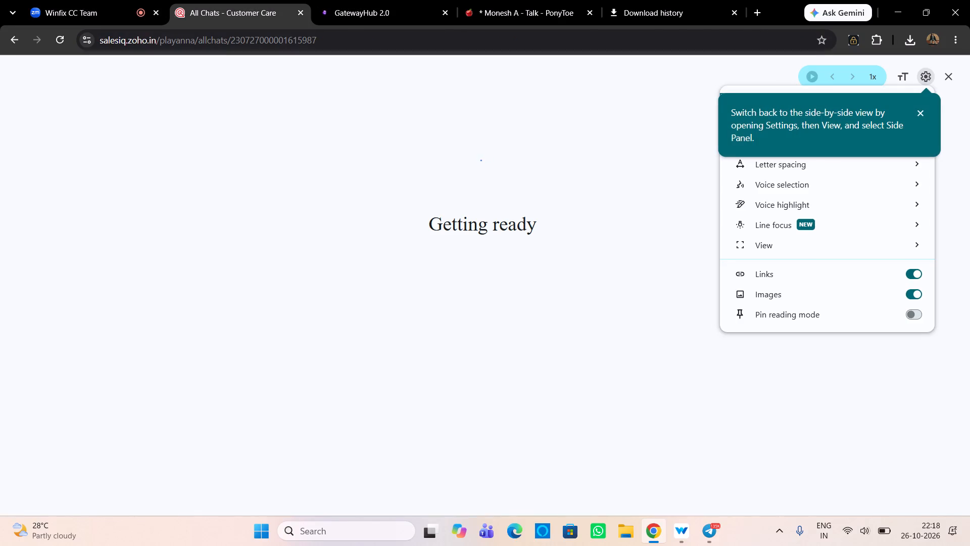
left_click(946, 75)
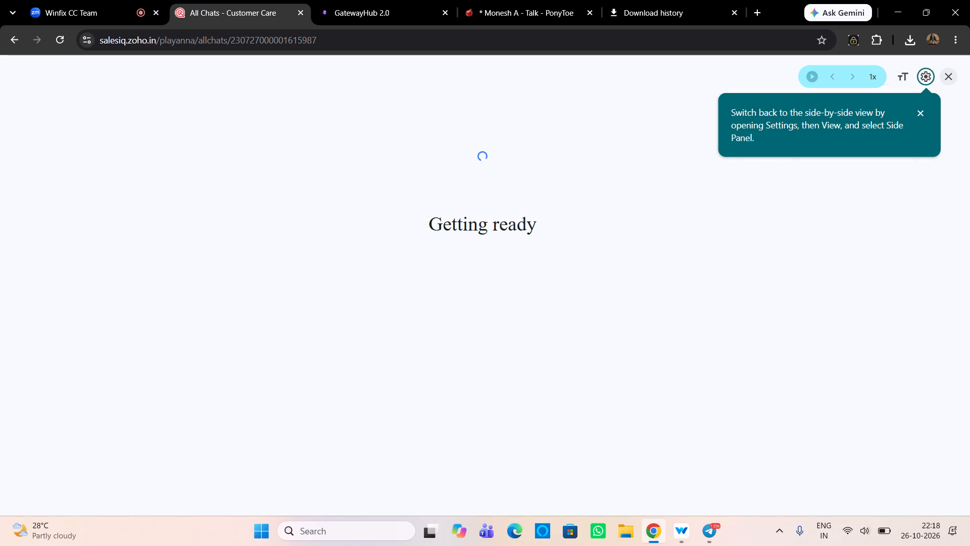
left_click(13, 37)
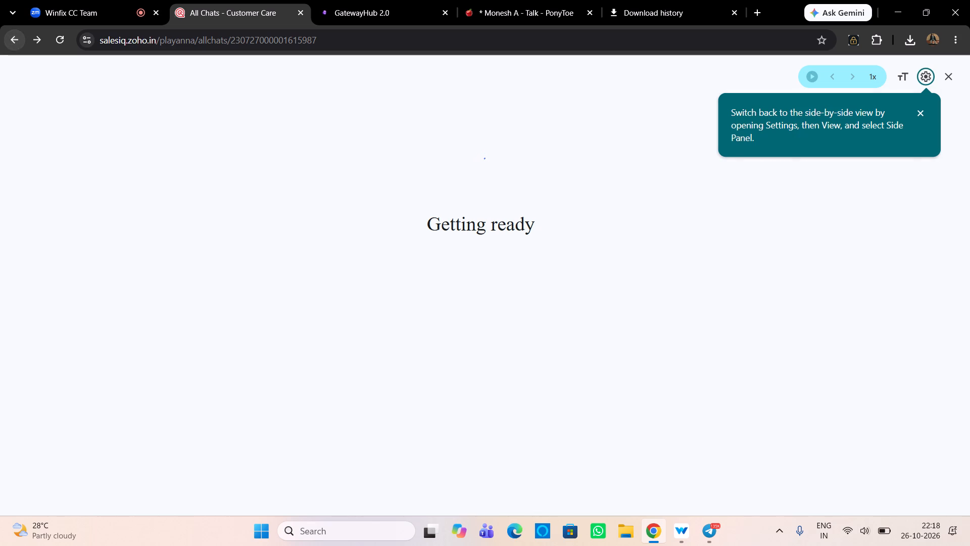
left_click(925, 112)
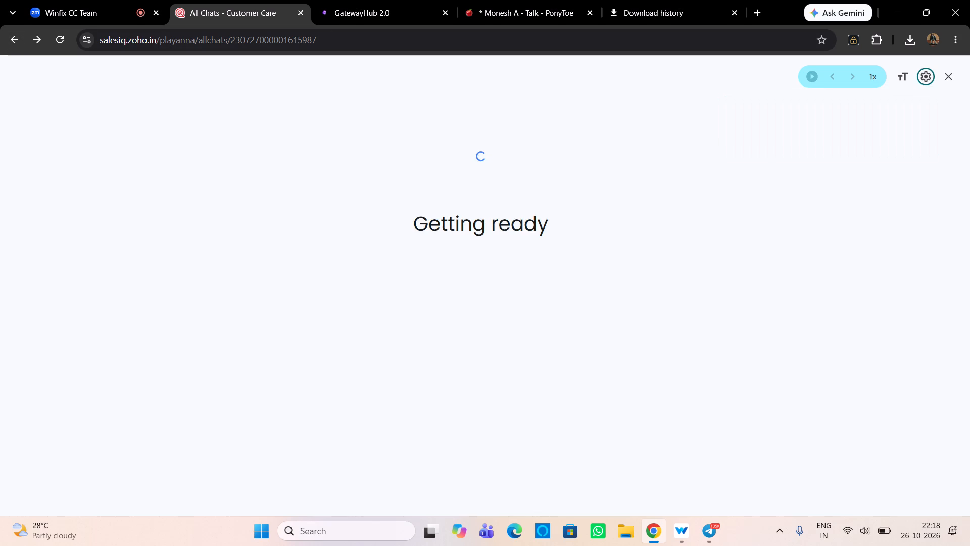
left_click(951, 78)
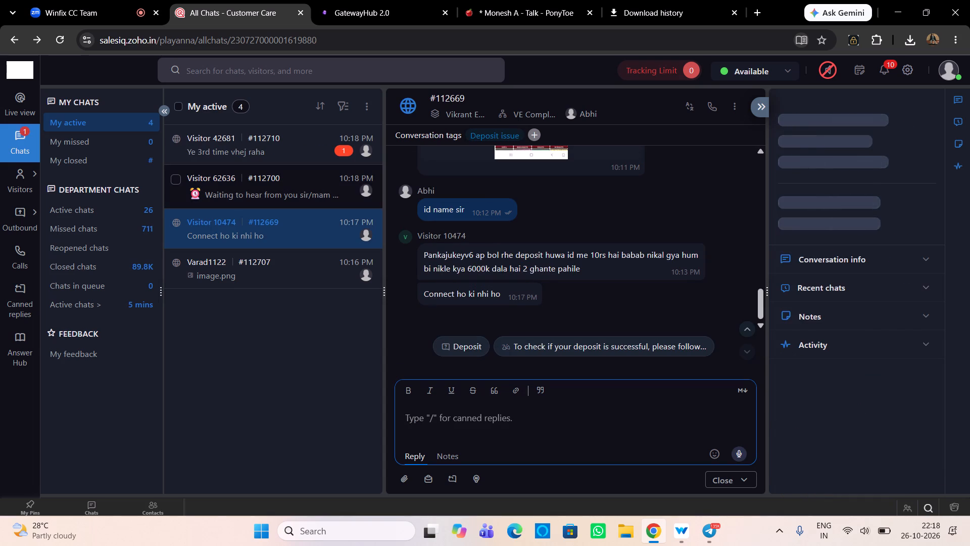
left_click(248, 139)
left_click(487, 407)
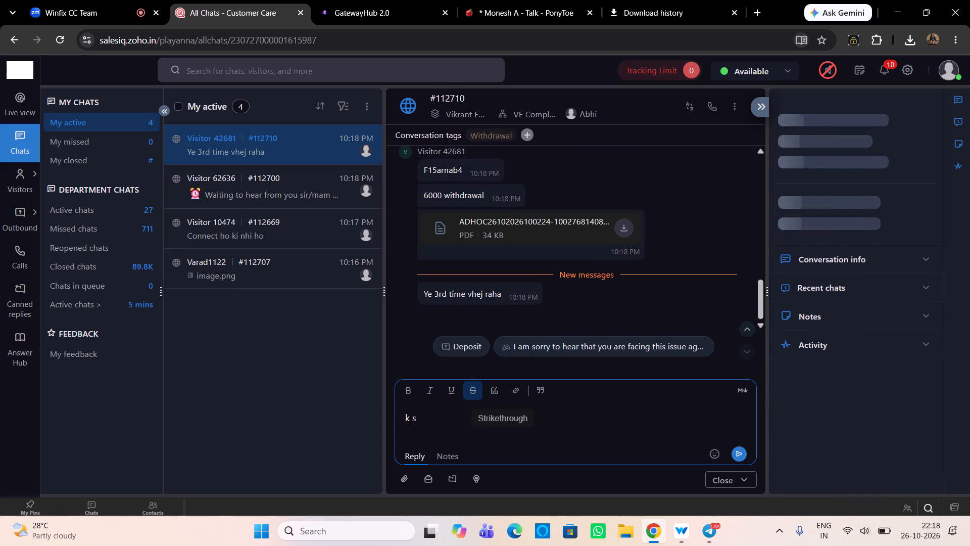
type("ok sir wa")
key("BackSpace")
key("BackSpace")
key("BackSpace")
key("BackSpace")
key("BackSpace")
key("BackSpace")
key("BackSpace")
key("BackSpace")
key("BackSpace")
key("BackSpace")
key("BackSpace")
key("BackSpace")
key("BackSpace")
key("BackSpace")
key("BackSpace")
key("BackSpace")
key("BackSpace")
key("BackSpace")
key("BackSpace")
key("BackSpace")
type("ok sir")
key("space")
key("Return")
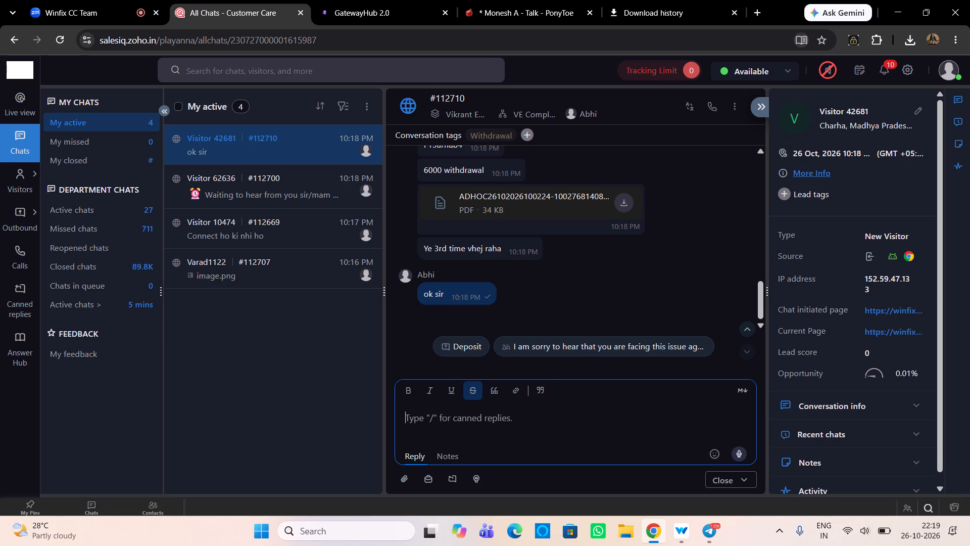
left_click(222, 236)
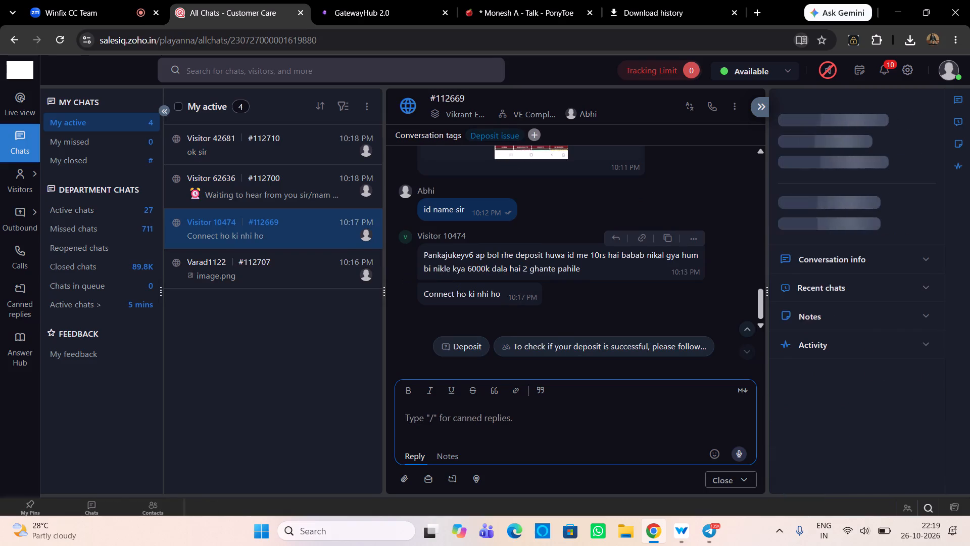
double_click(436, 257)
right_click(436, 257)
left_click(483, 277)
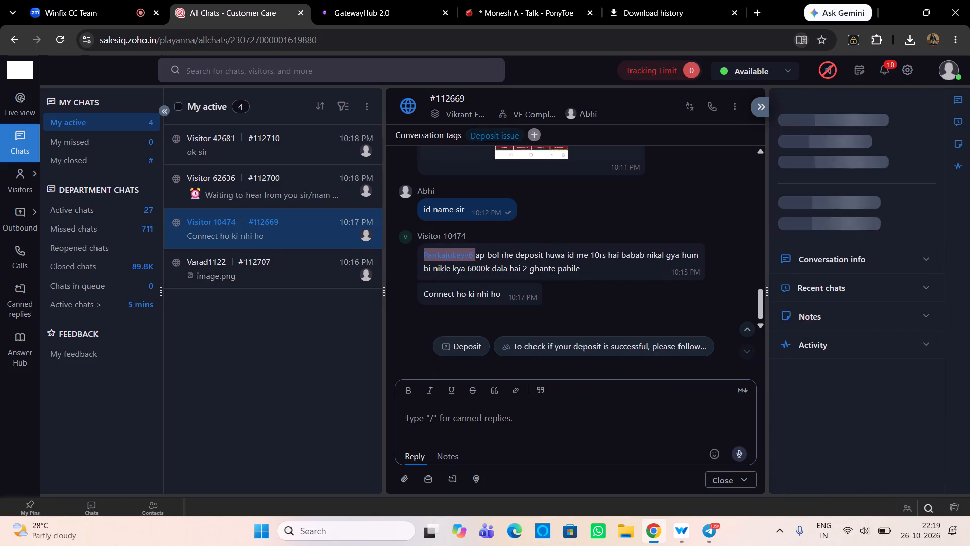
left_click(354, 22)
scroll(497, 295, "down", 4)
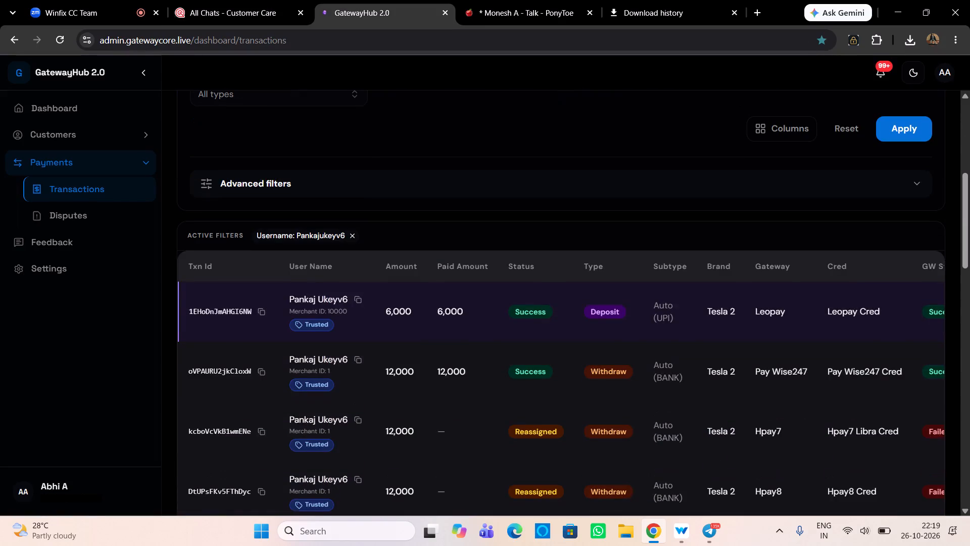
key("shift+super+s")
left_click_drag(179, 281, 190, 323)
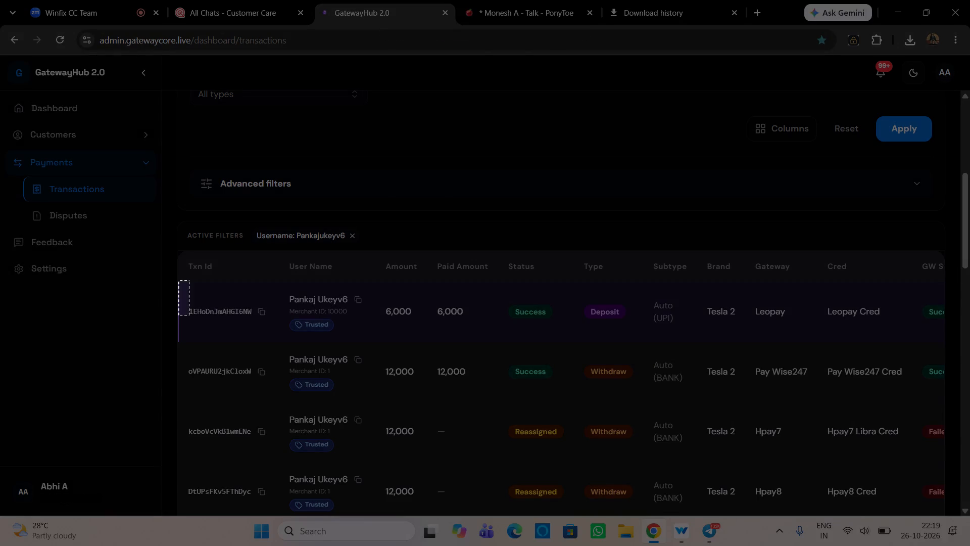
left_click_drag(190, 323, 892, 334)
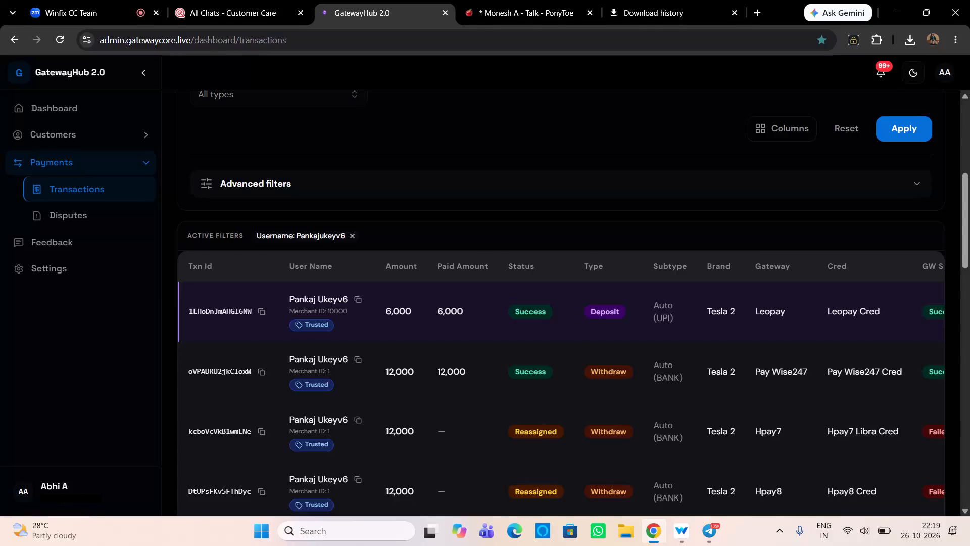
left_click(261, 0)
right_click(475, 434)
left_click(500, 296)
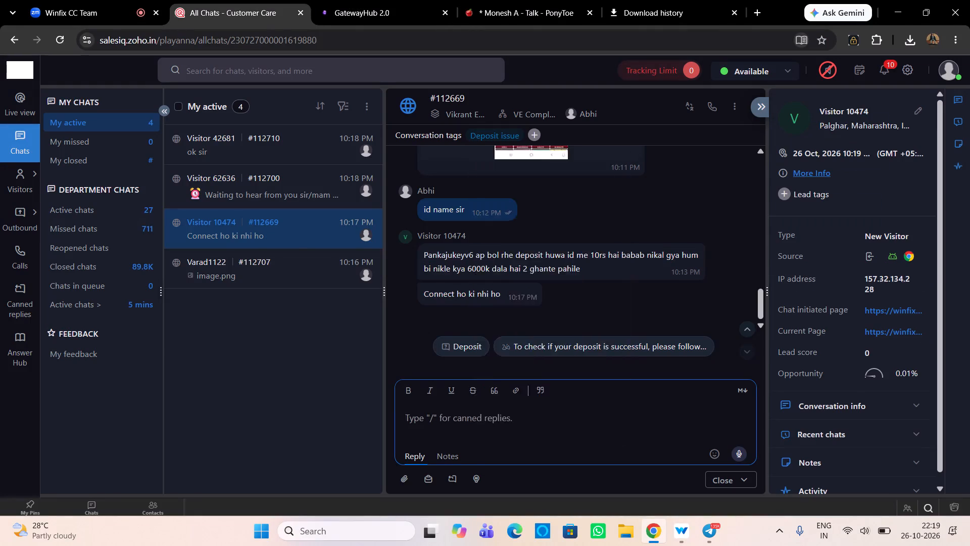
left_click(530, 453)
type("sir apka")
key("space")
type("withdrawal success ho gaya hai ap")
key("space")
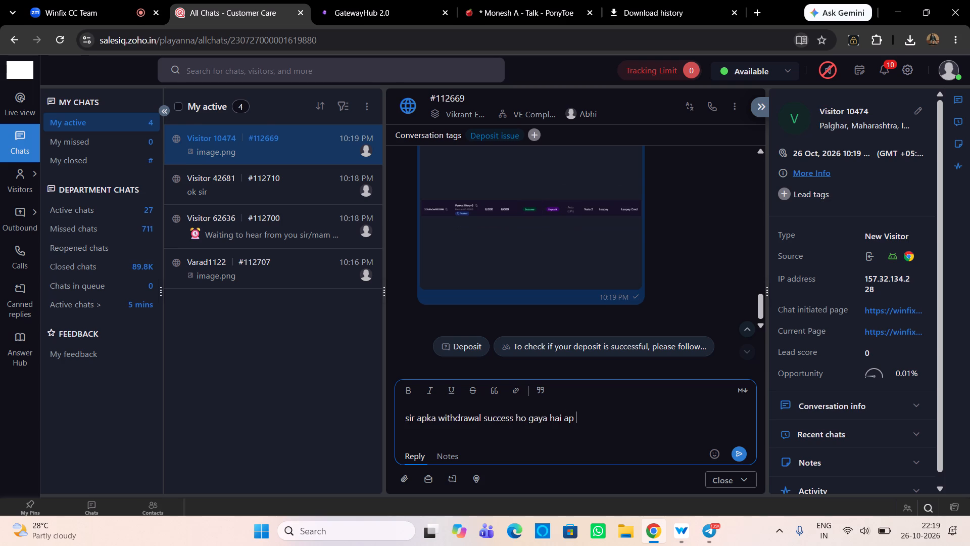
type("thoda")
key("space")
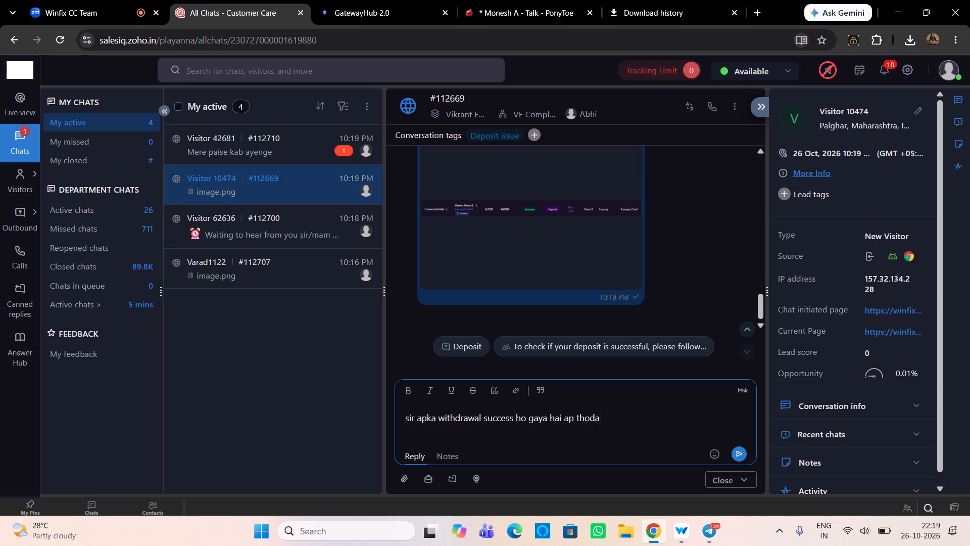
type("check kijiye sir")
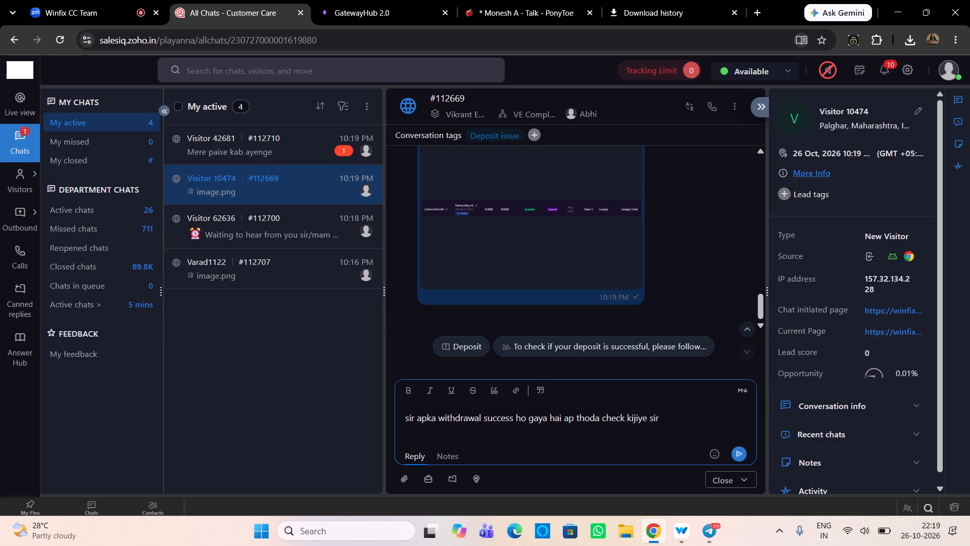
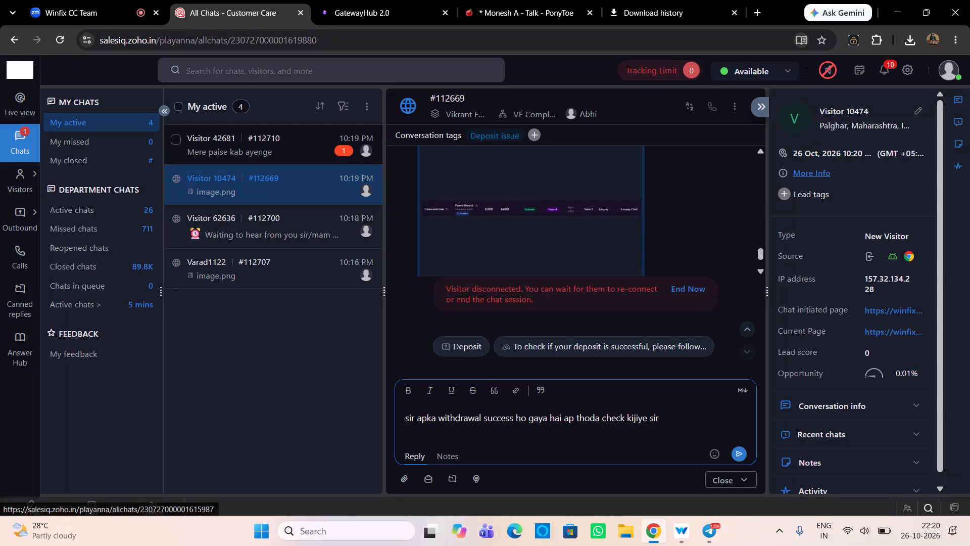
left_click(263, 131)
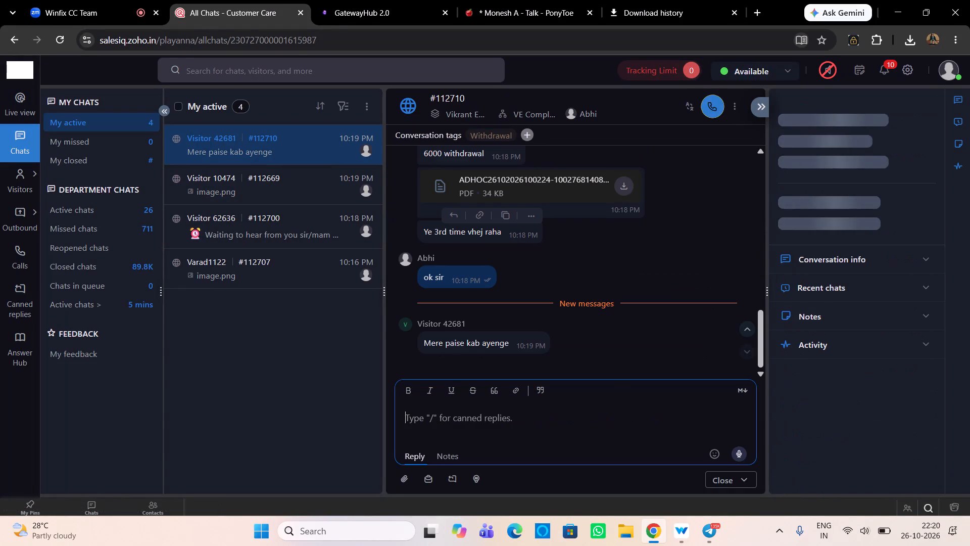
scroll(483, 239, "down", 7)
left_click(448, 419)
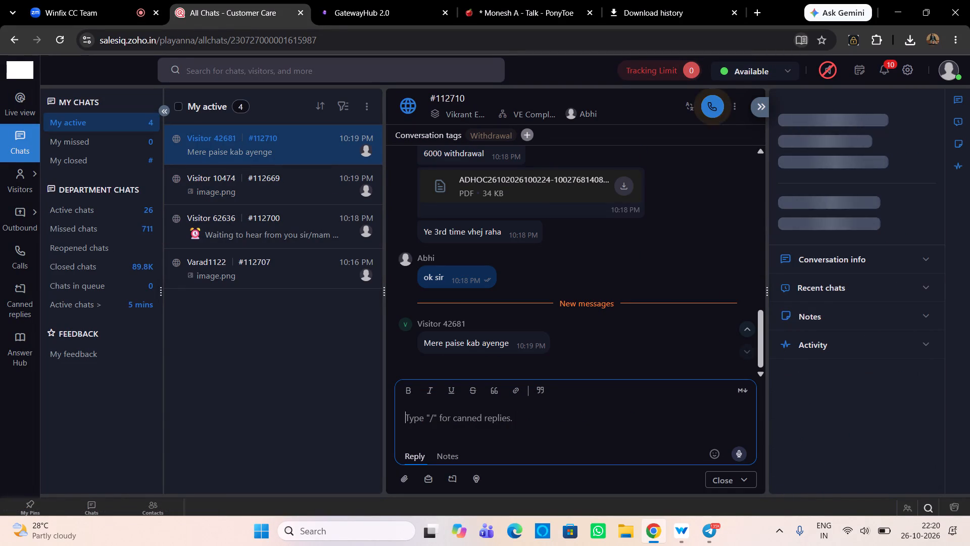
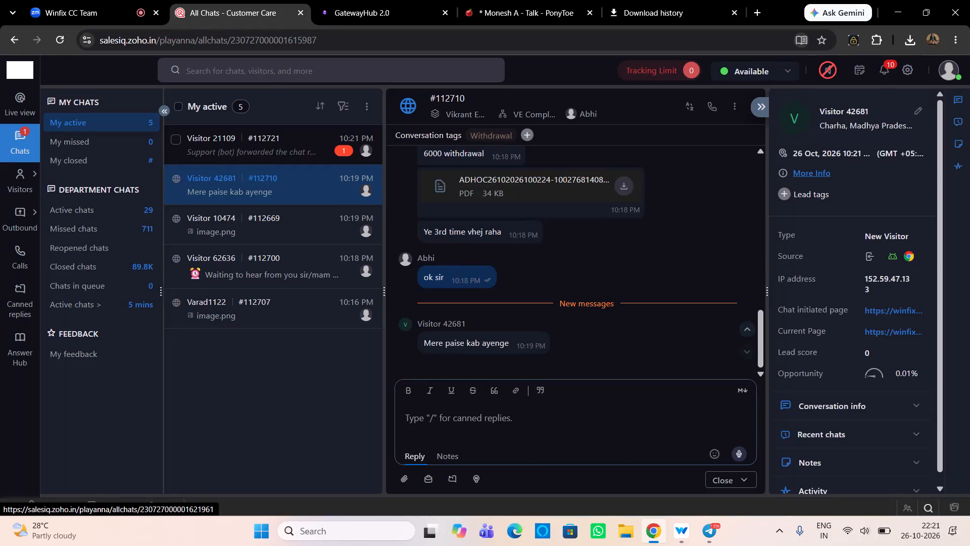
left_click(466, 424)
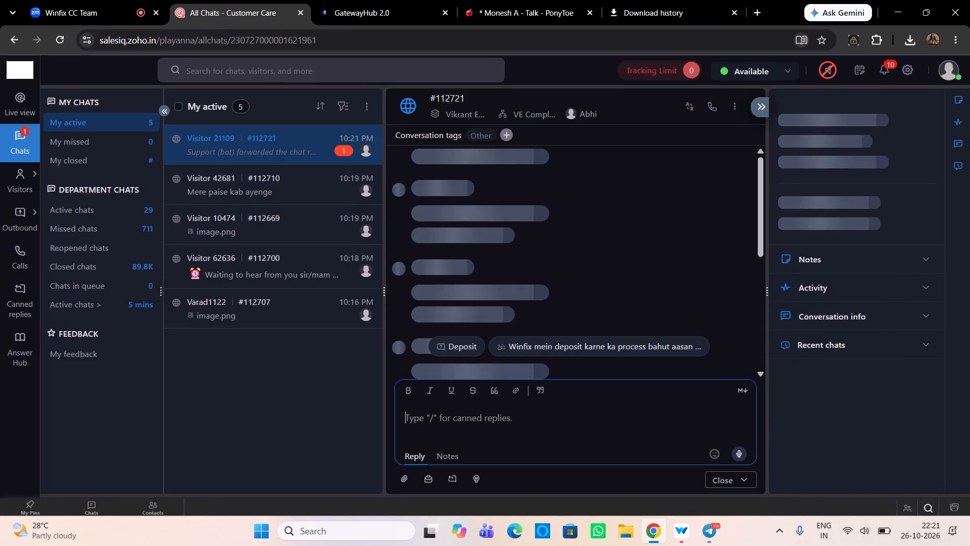
key("slash")
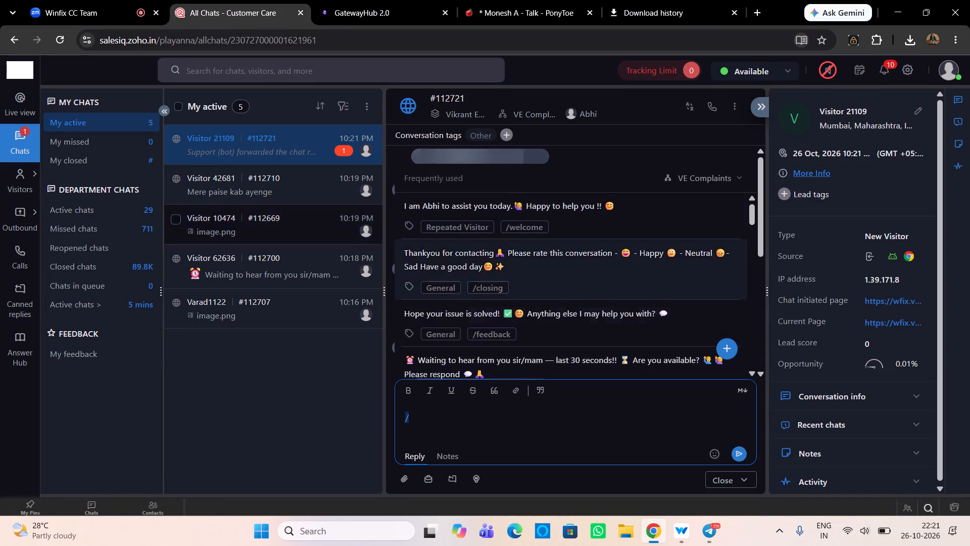
left_click(431, 208)
left_click(738, 457)
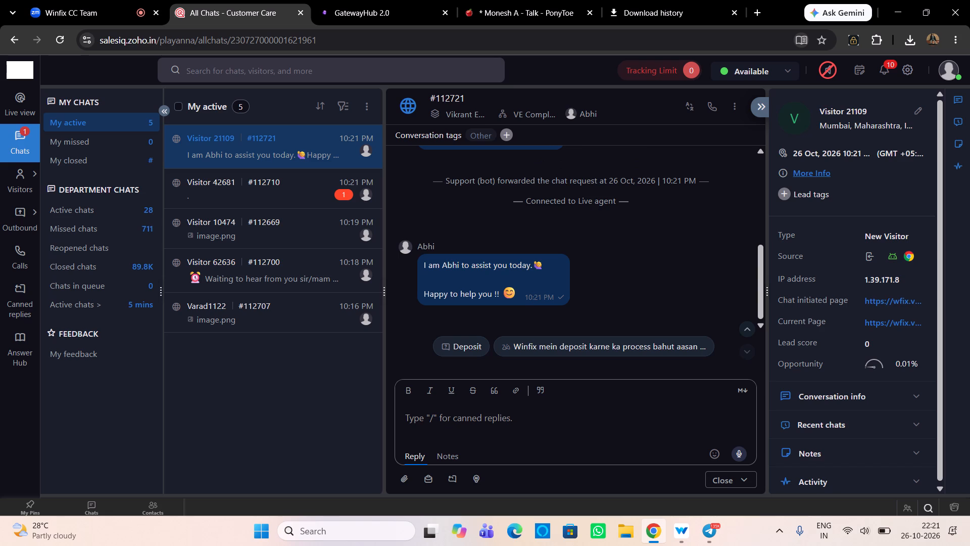
left_click(247, 195)
scroll(499, 277, "down", 2)
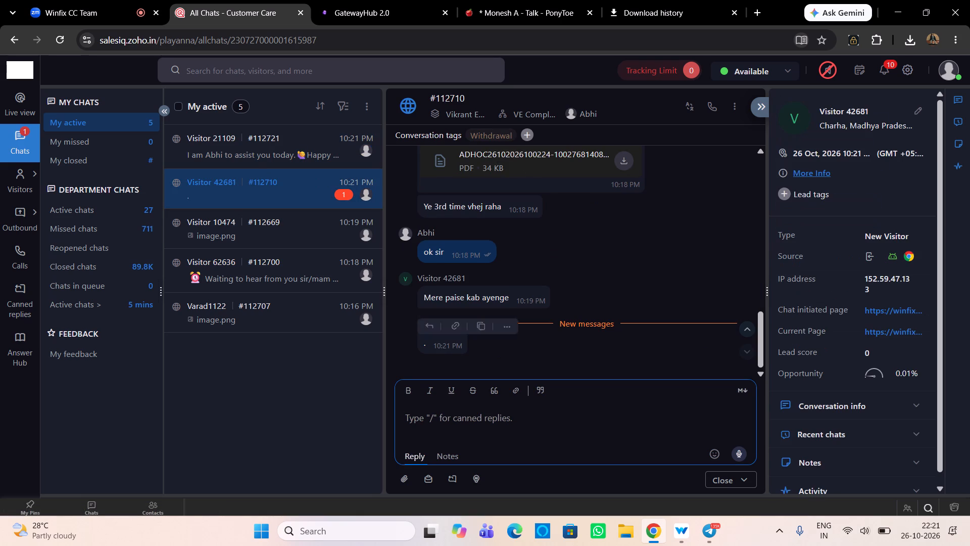
left_click(448, 415)
key("slash")
scroll(413, 395, "up", 2)
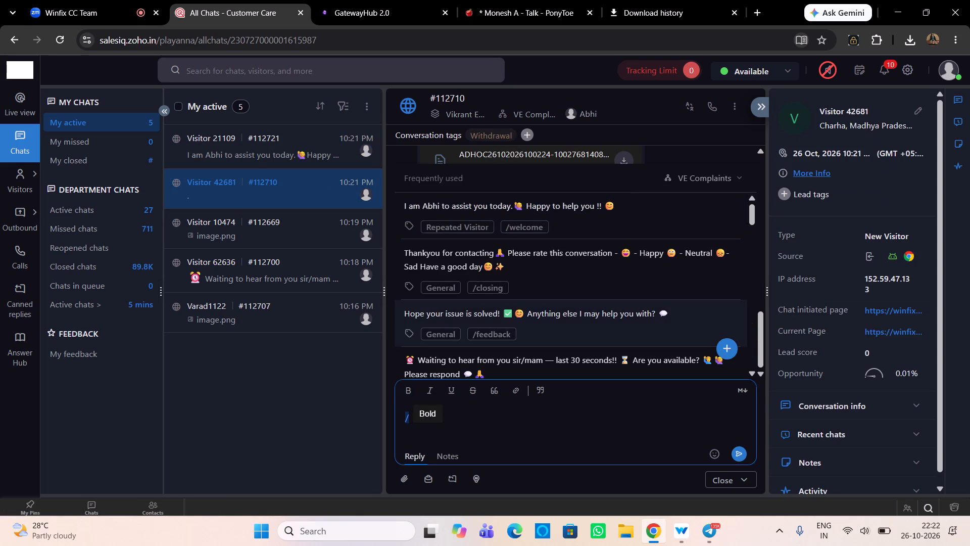
scroll(438, 334, "down", 2)
left_click(441, 291)
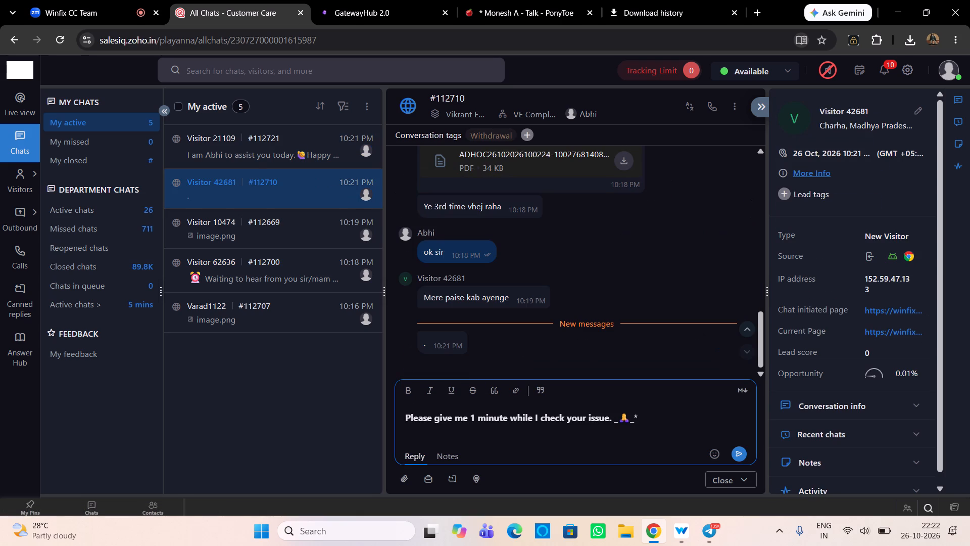
left_click(737, 451)
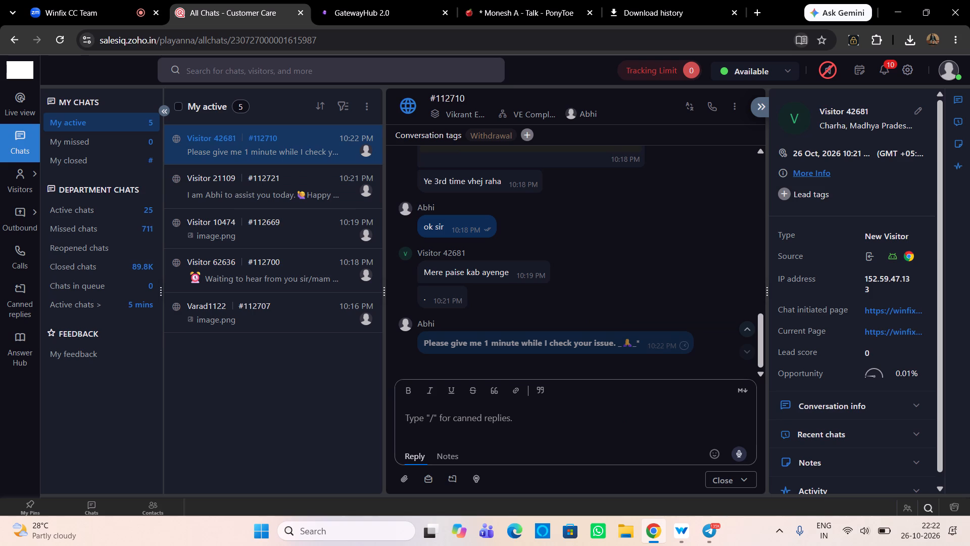
Send the canned "Waiting to hear from you sir/mam — last 30 seconds!!" reminder in chat #112707.
left_click(229, 308)
left_click(518, 440)
key("slash")
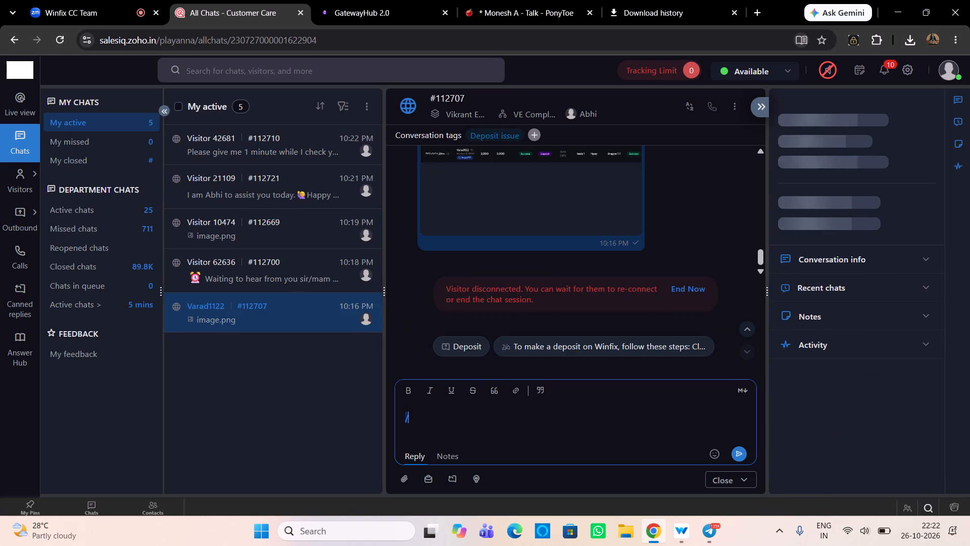
left_click(491, 358)
left_click(741, 453)
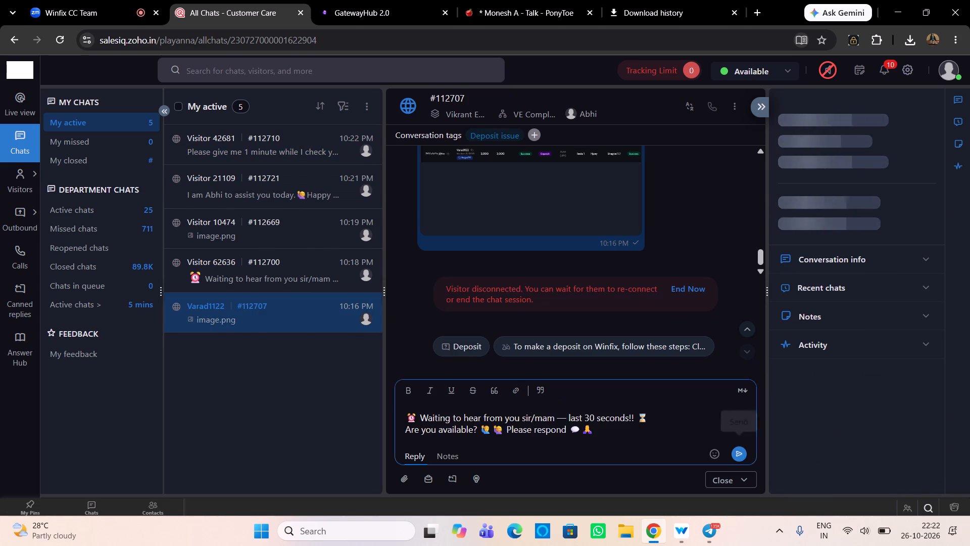
left_click(515, 429)
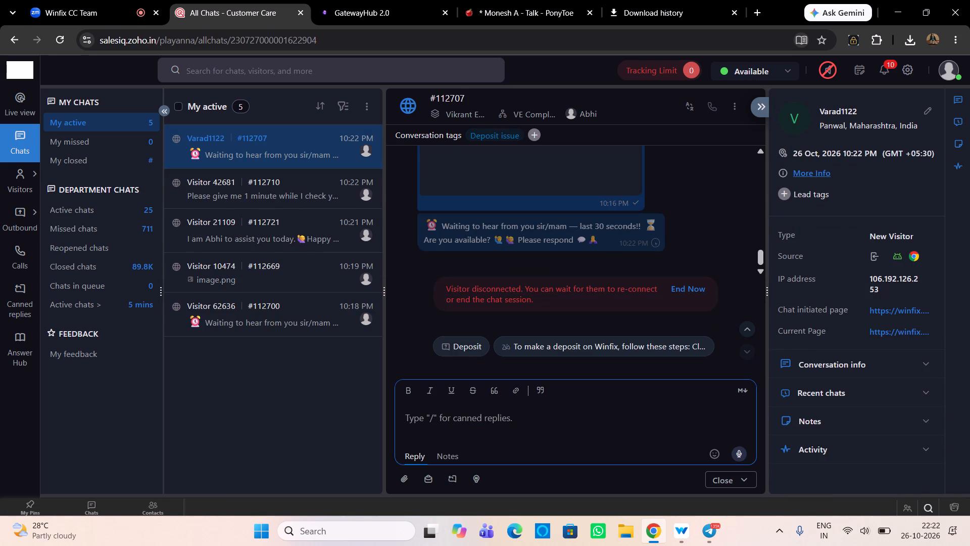
left_click(290, 278)
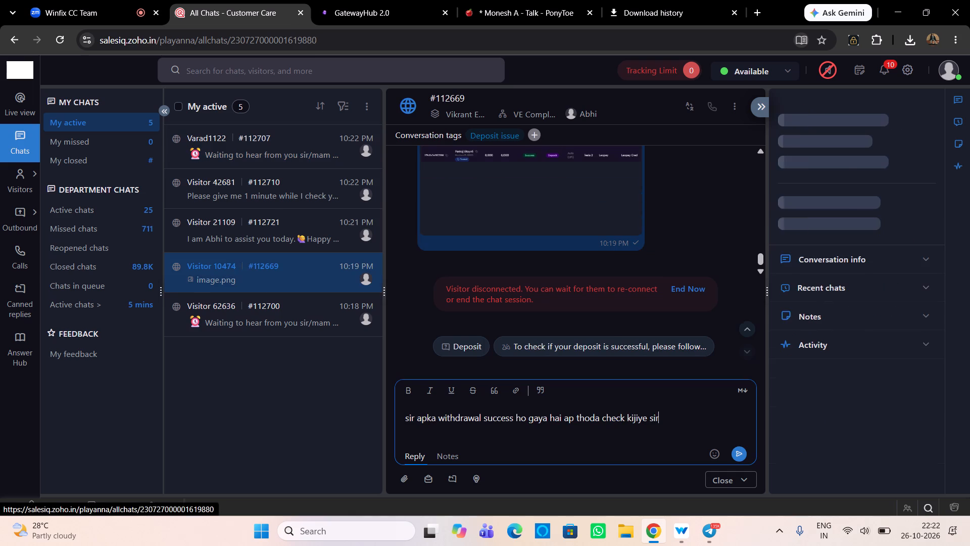
key("Return")
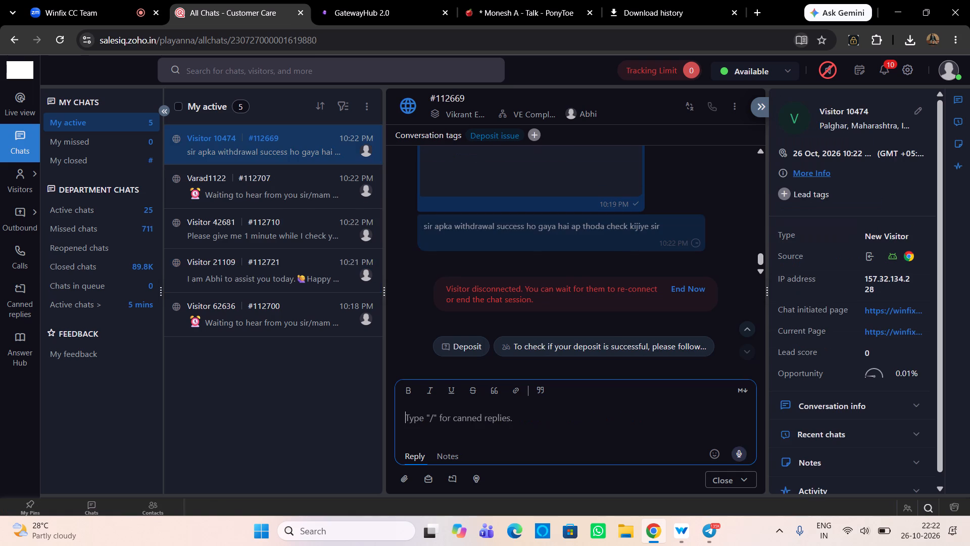
key("slash")
left_click(438, 254)
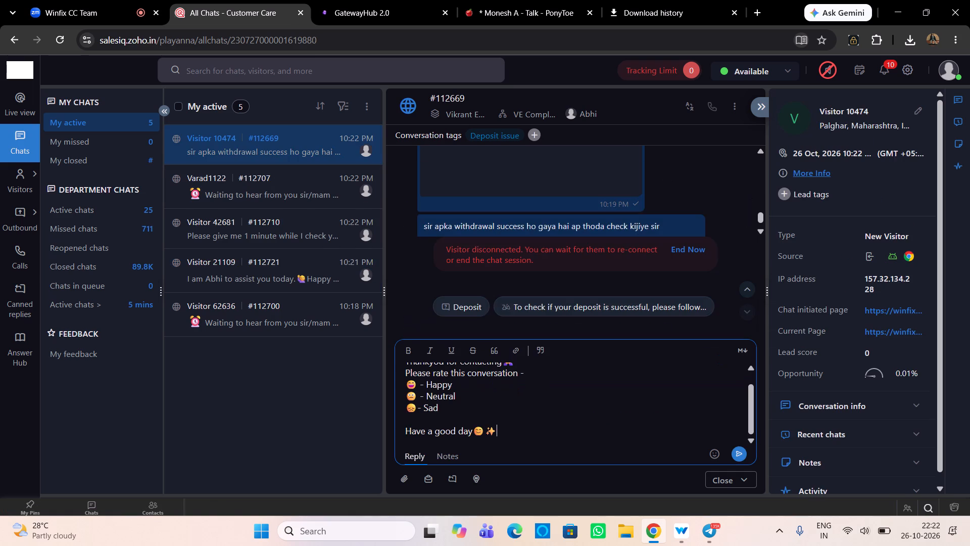
left_click(740, 458)
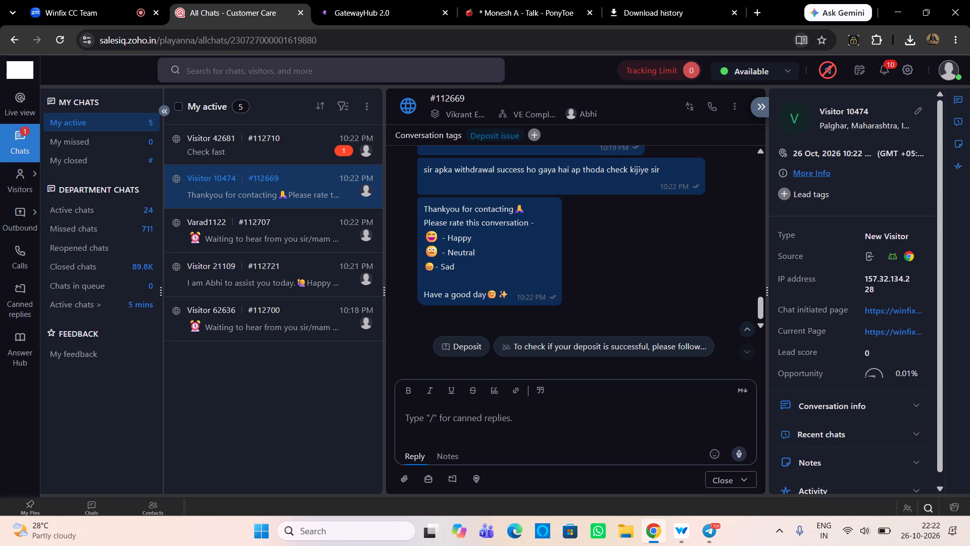
left_click(284, 319)
left_click(482, 424)
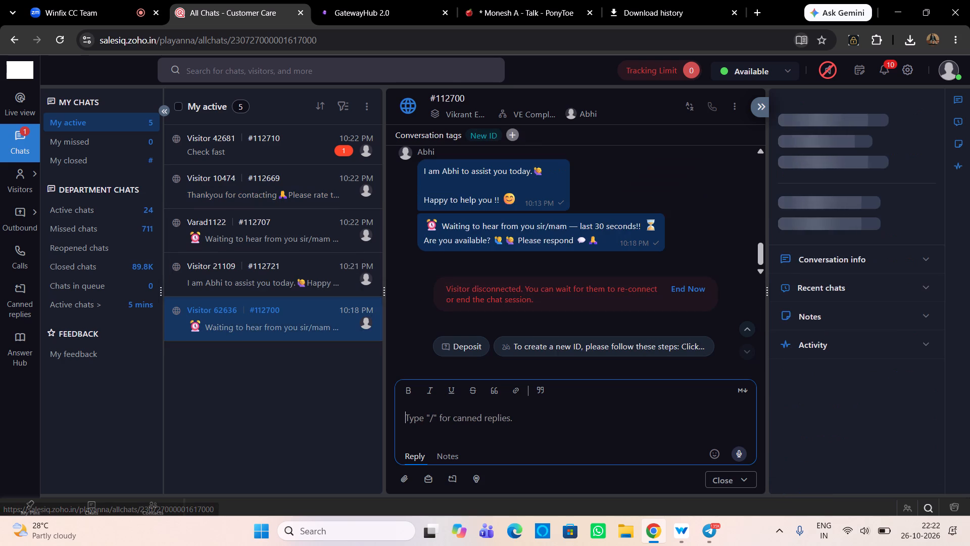
key("slash")
left_click(430, 262)
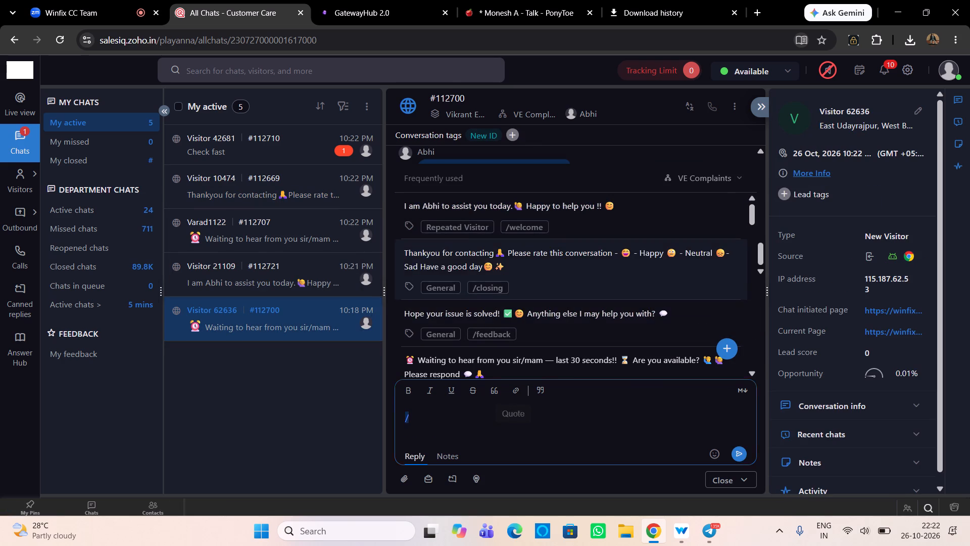
left_click(736, 459)
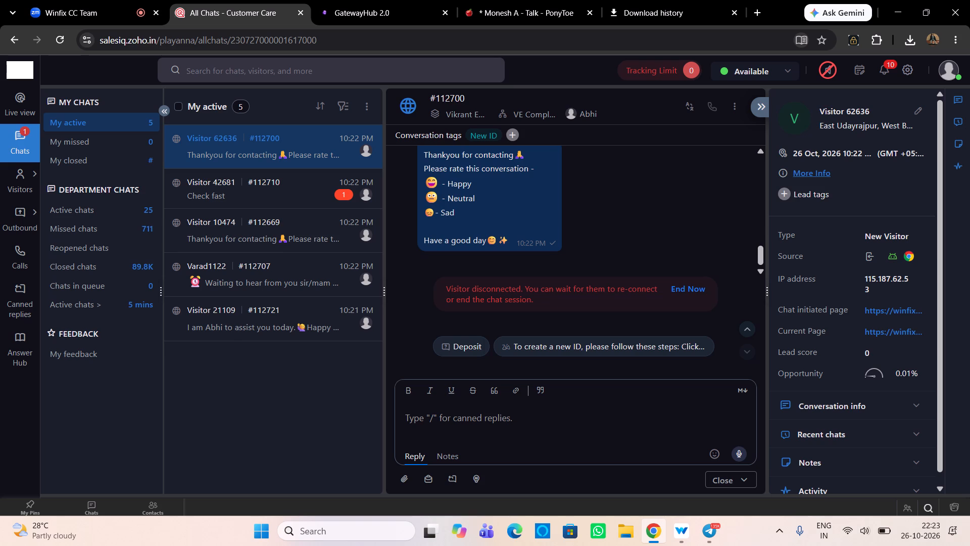
End the session with Visitor 62636 in chat #112700 immediately.
left_click(692, 287)
left_click(722, 477)
left_click(639, 429)
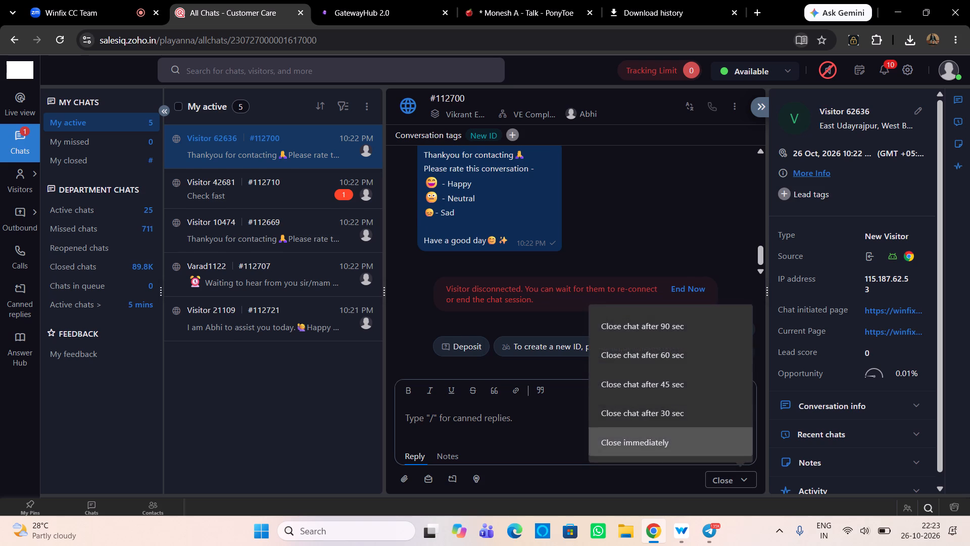
Switch to the Winfix CC Team Zoom meeting and look through its participants.
left_click(108, 12)
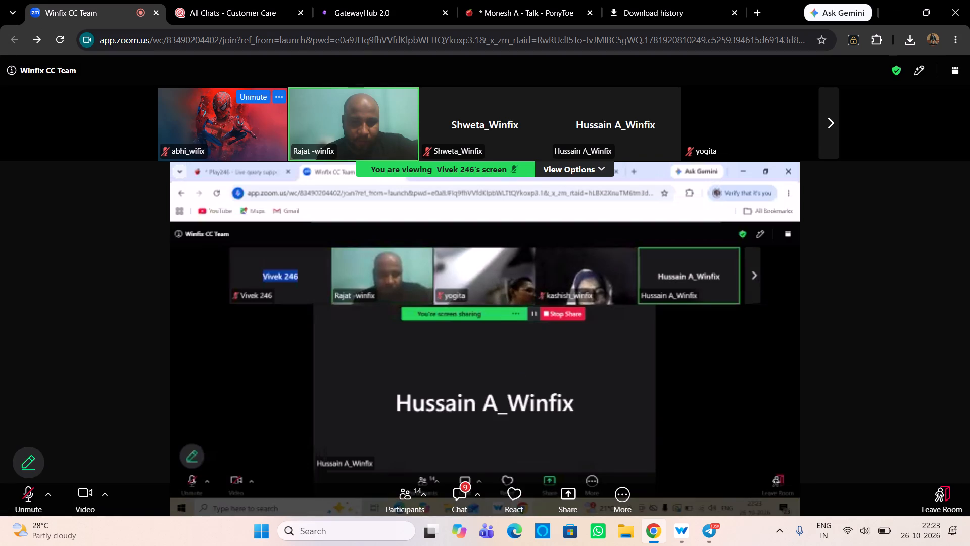
left_click(827, 128)
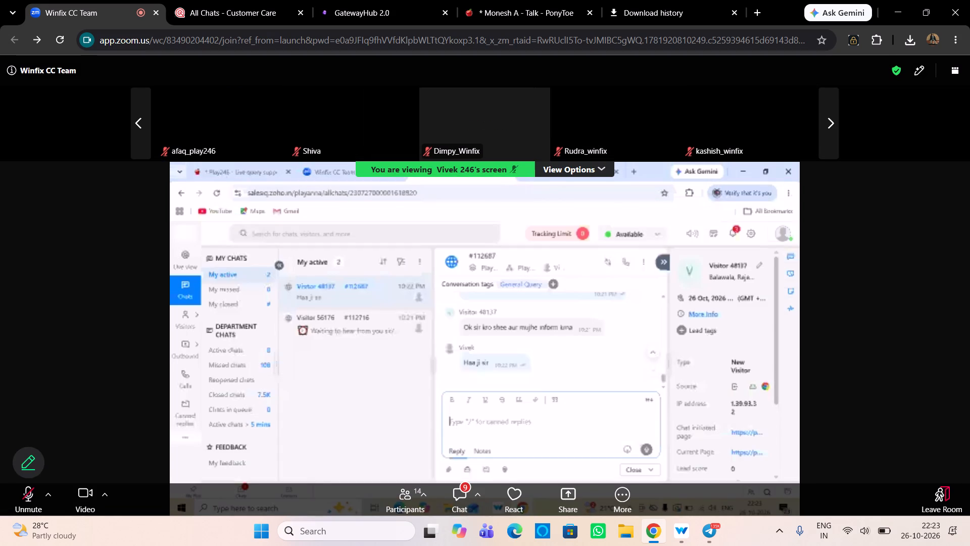
left_click(833, 124)
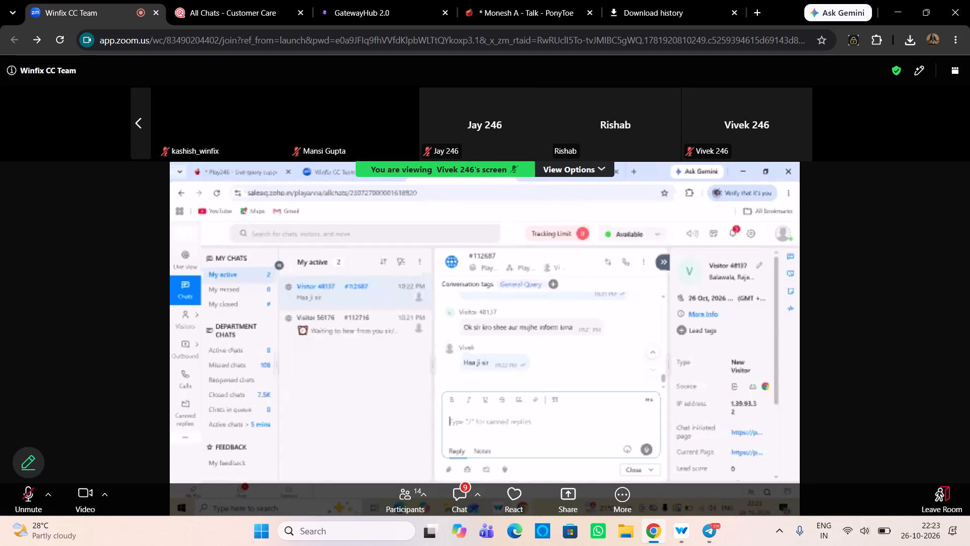
left_click(137, 126)
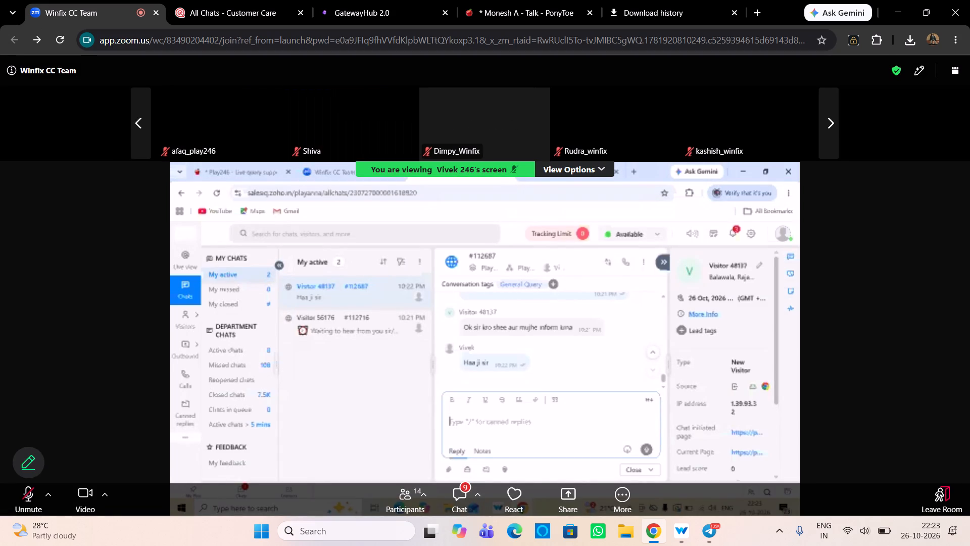
left_click(137, 126)
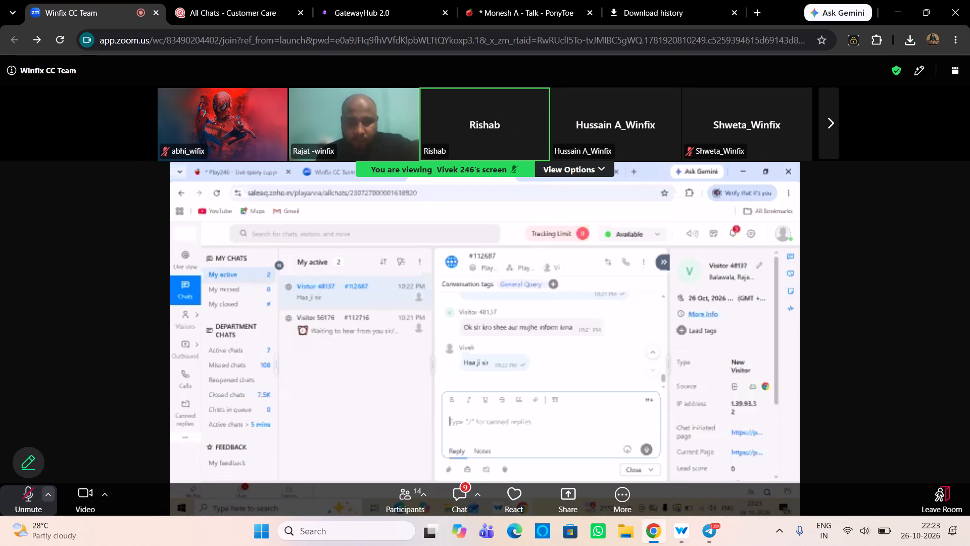
left_click(209, 0)
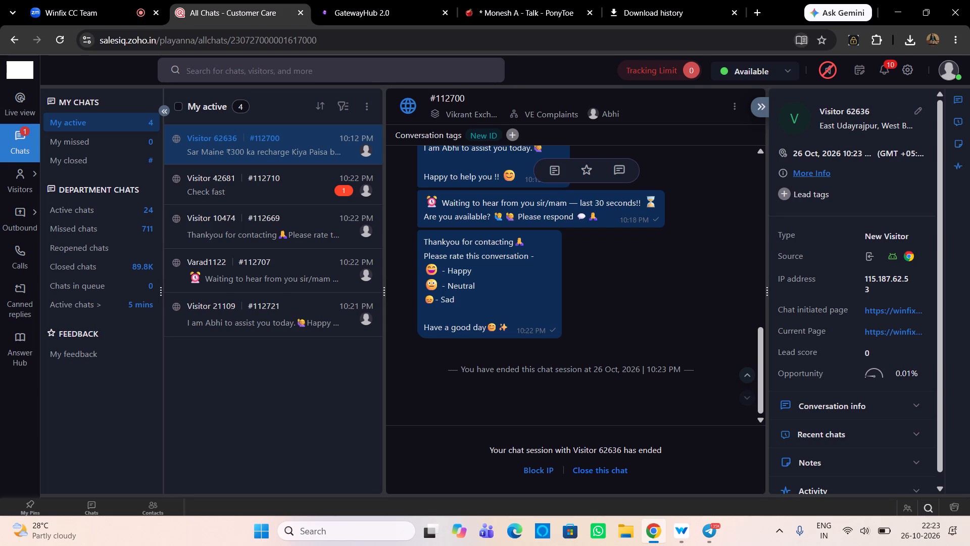
left_click(587, 468)
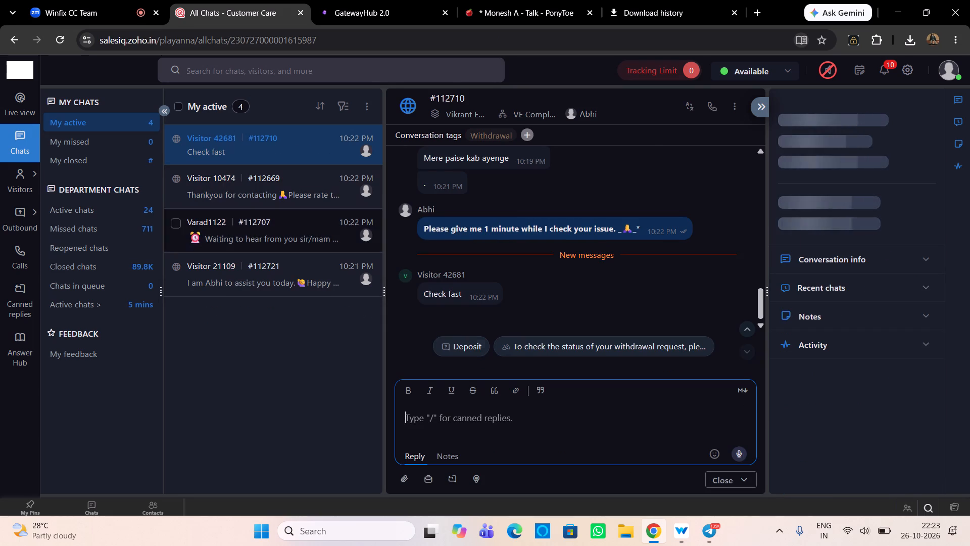